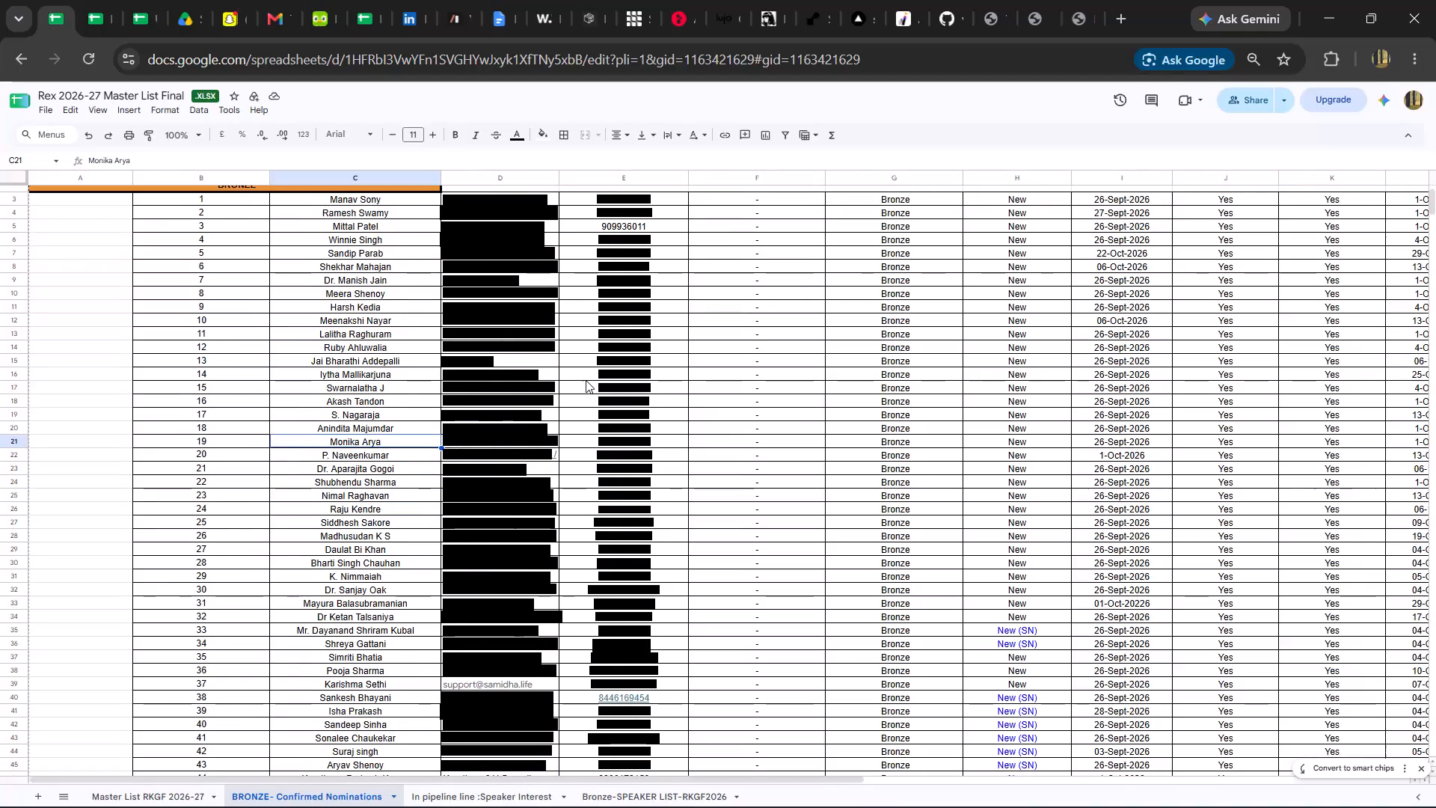
# Copy the e-mail addresses of the two New (SN) nominees in rows 35 and 36 of the BRONZE- Confirmed Nominations sheet.
pyautogui.click(586, 380)
pyautogui.scroll(1, 586, 380)
pyautogui.scroll(-4, 586, 380)
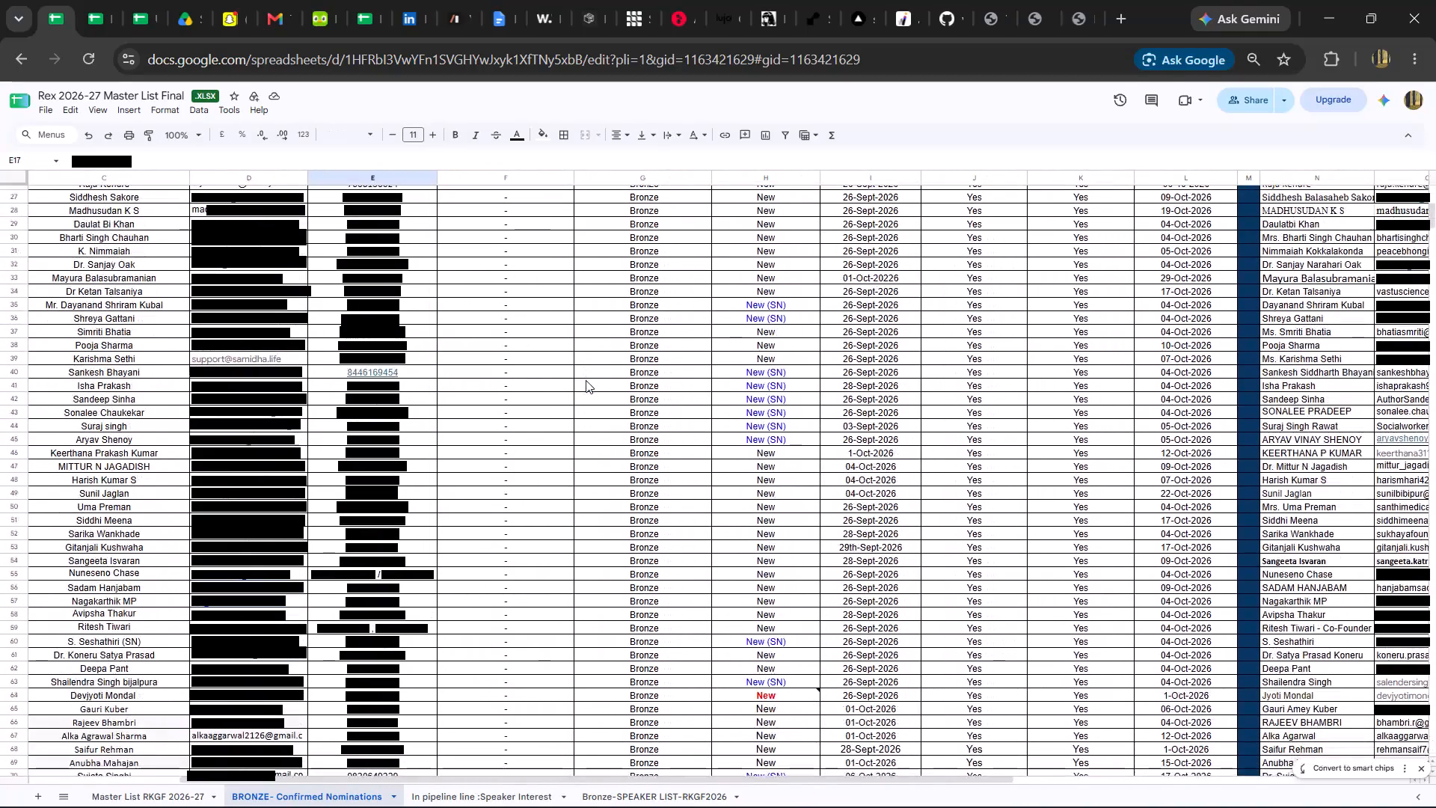
pyautogui.click(675, 302)
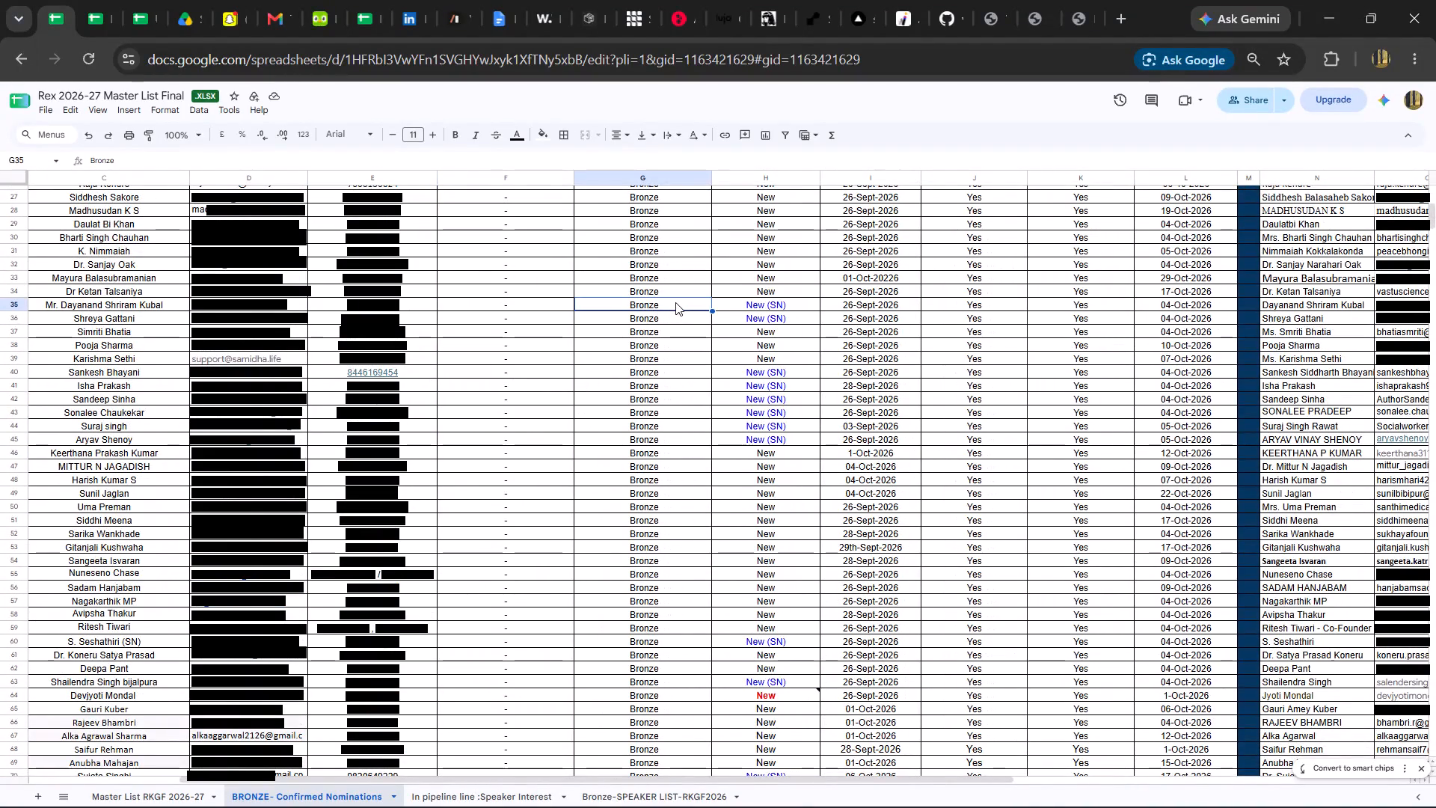
pyautogui.press('Left')
pyautogui.press('Left')
pyautogui.press('Left')
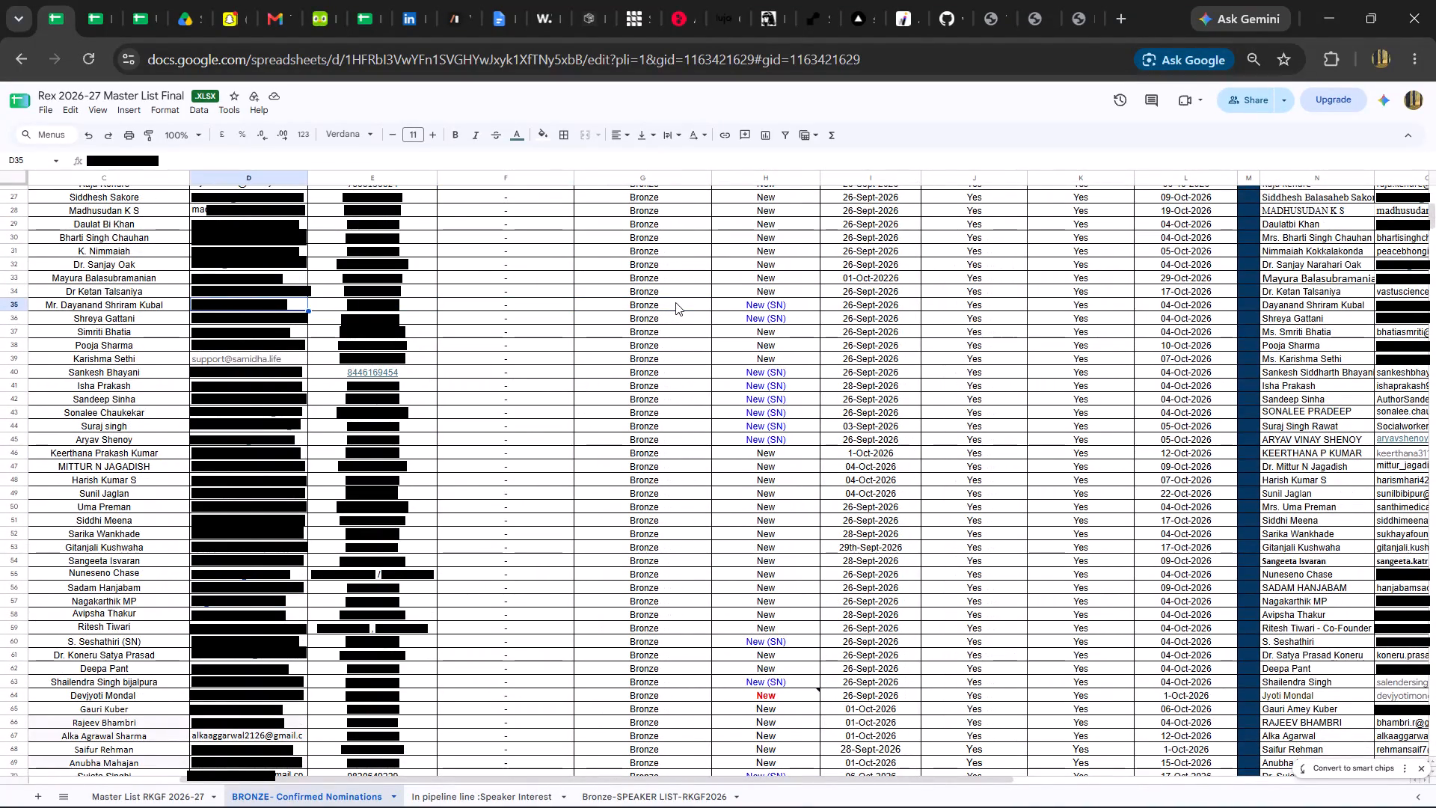
pyautogui.hotkey('shift', 'Down')
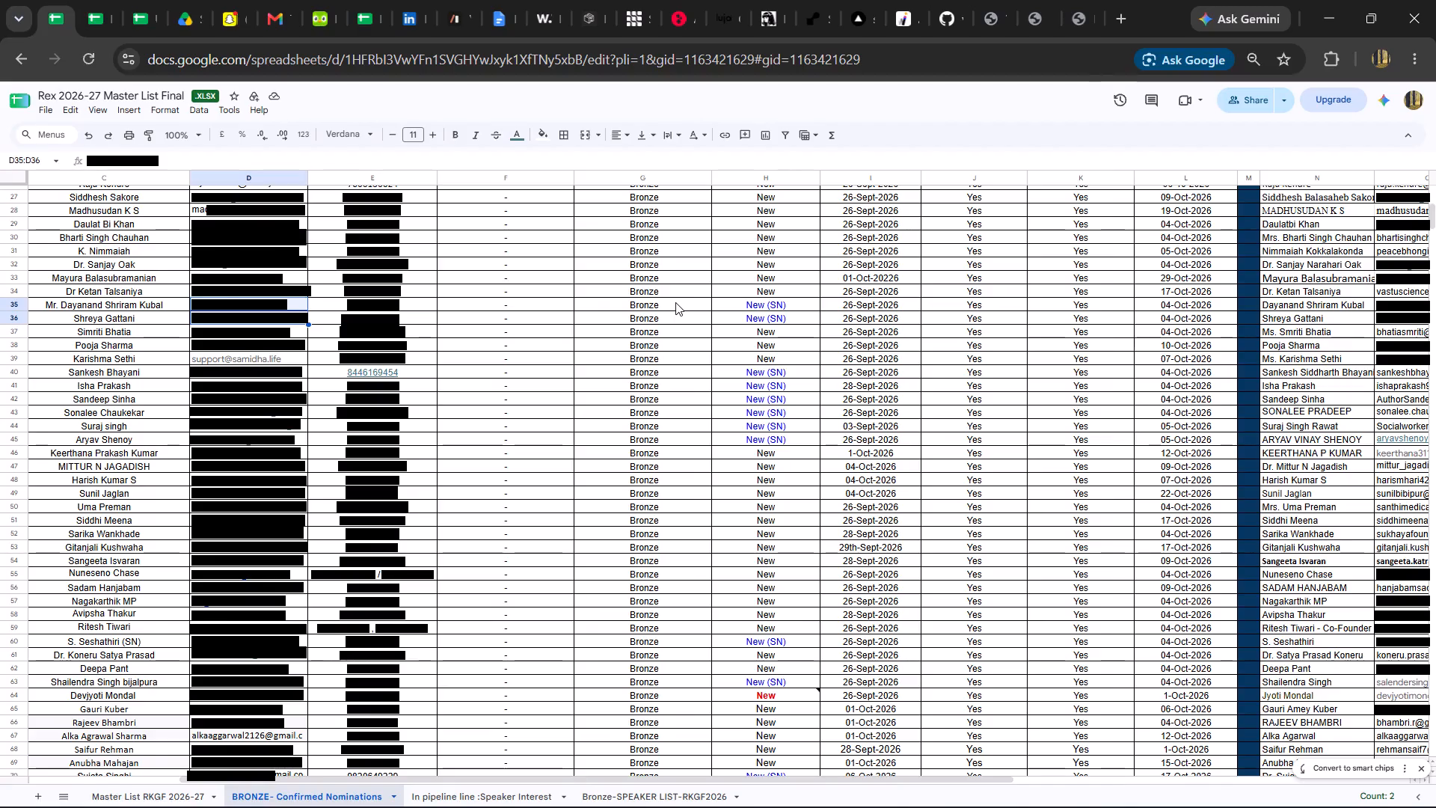
pyautogui.hotkey('ctrl', 'c')
# Switch from the Rex 2026-27 Master List Final to the third open Google Sheets spreadsheet.
pyautogui.click(135, 10)
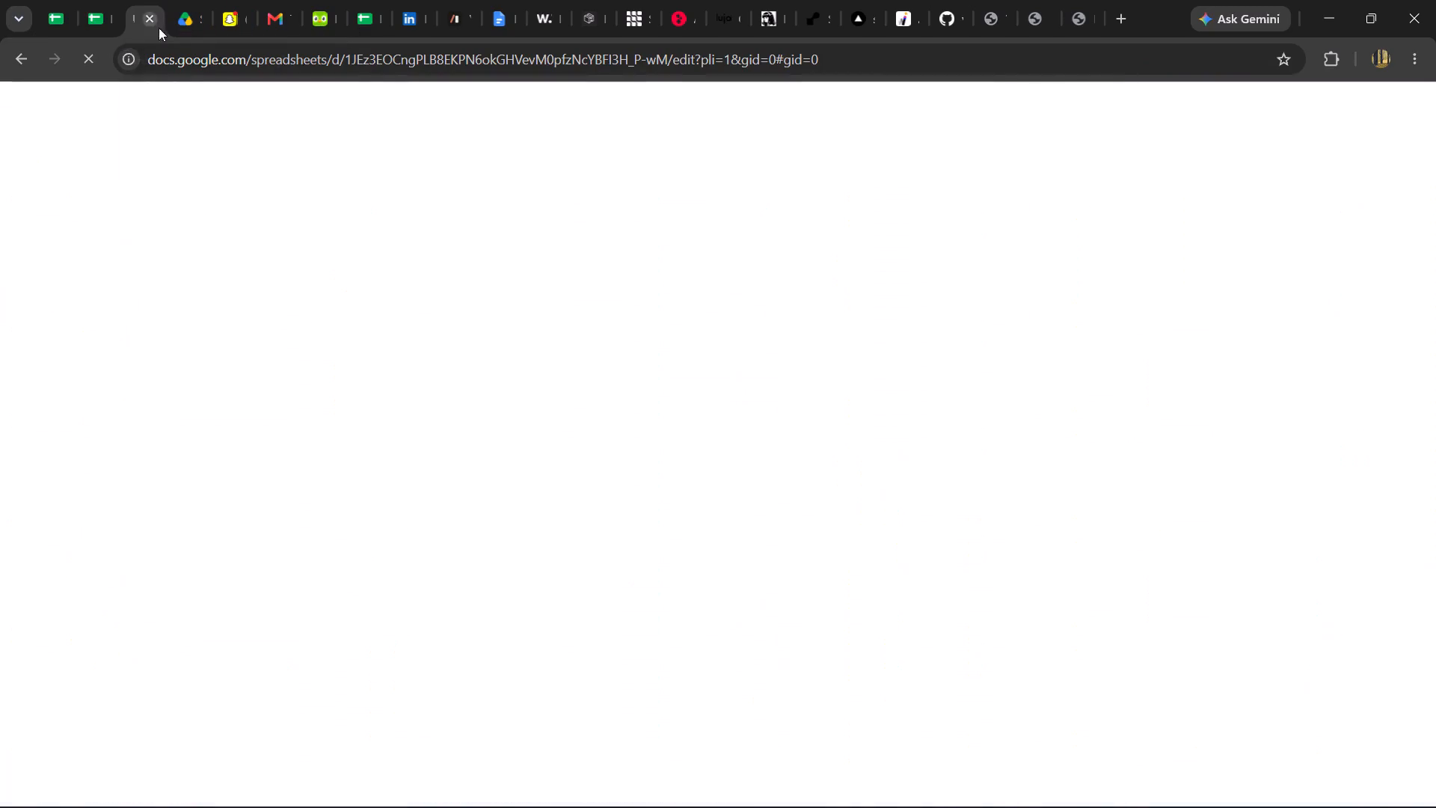
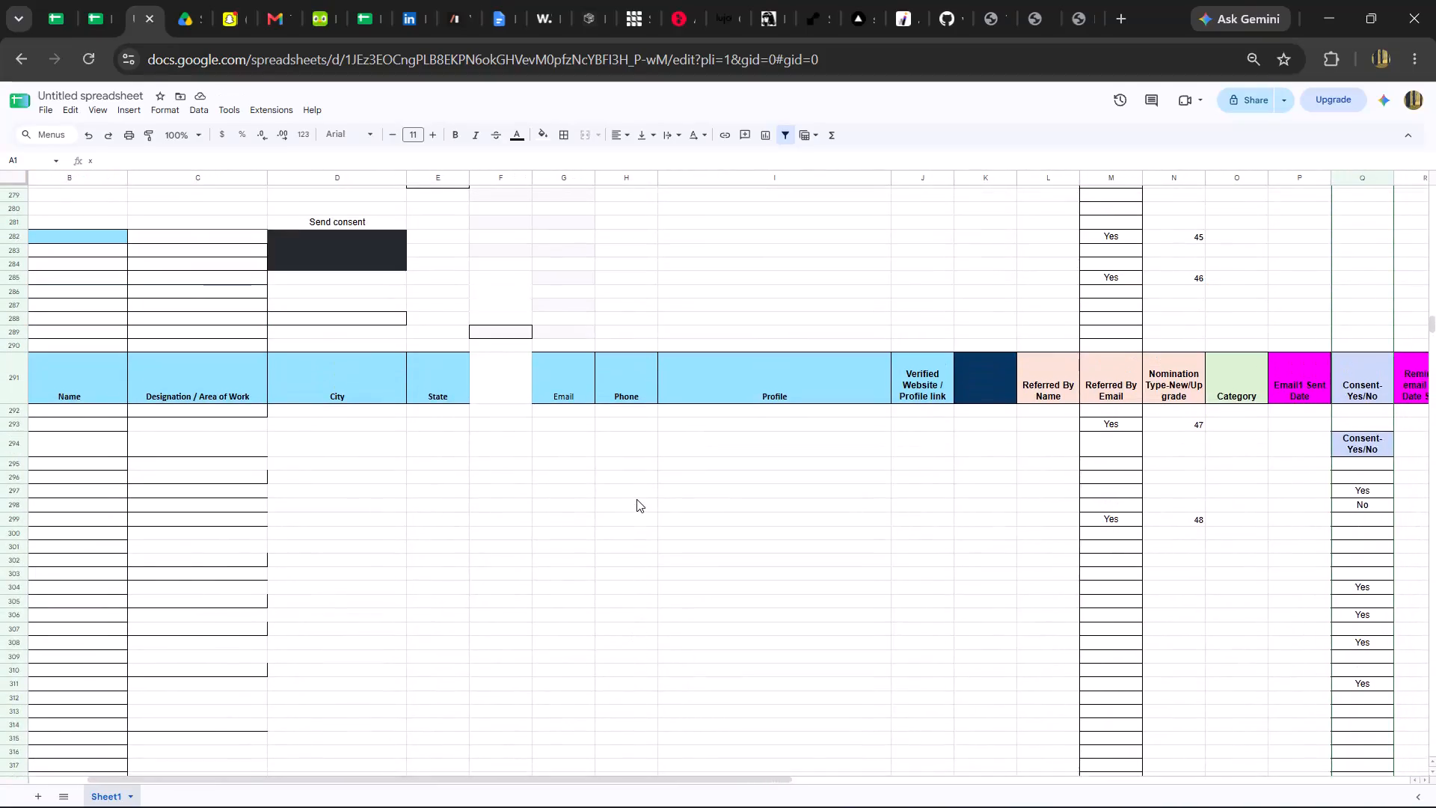
# Clear the two old e-mail addresses under Send GIFFT in cells I272:I273 of Sheet1.
pyautogui.scroll(3, 636, 499)
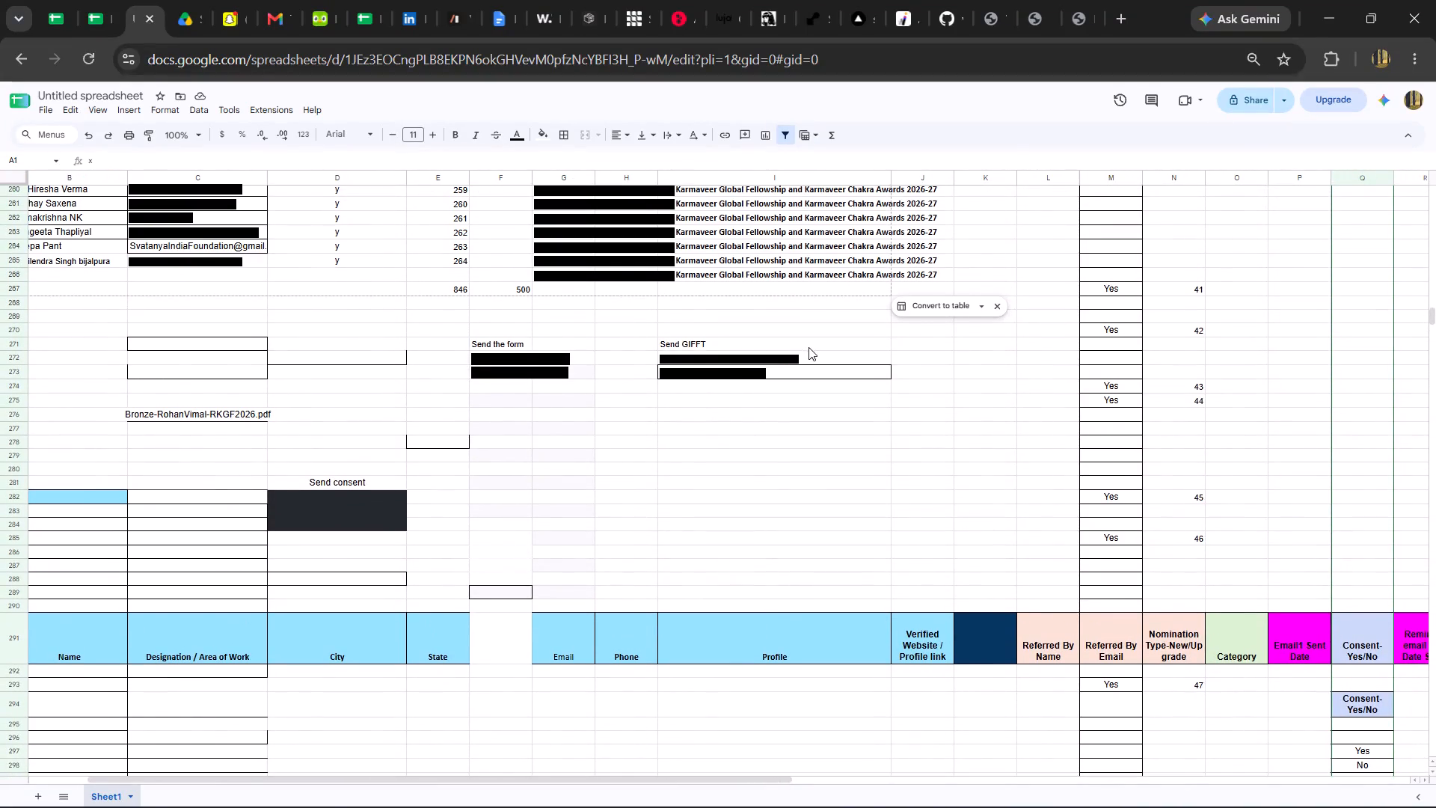
pyautogui.moveTo(833, 359); pyautogui.dragTo(838, 375)
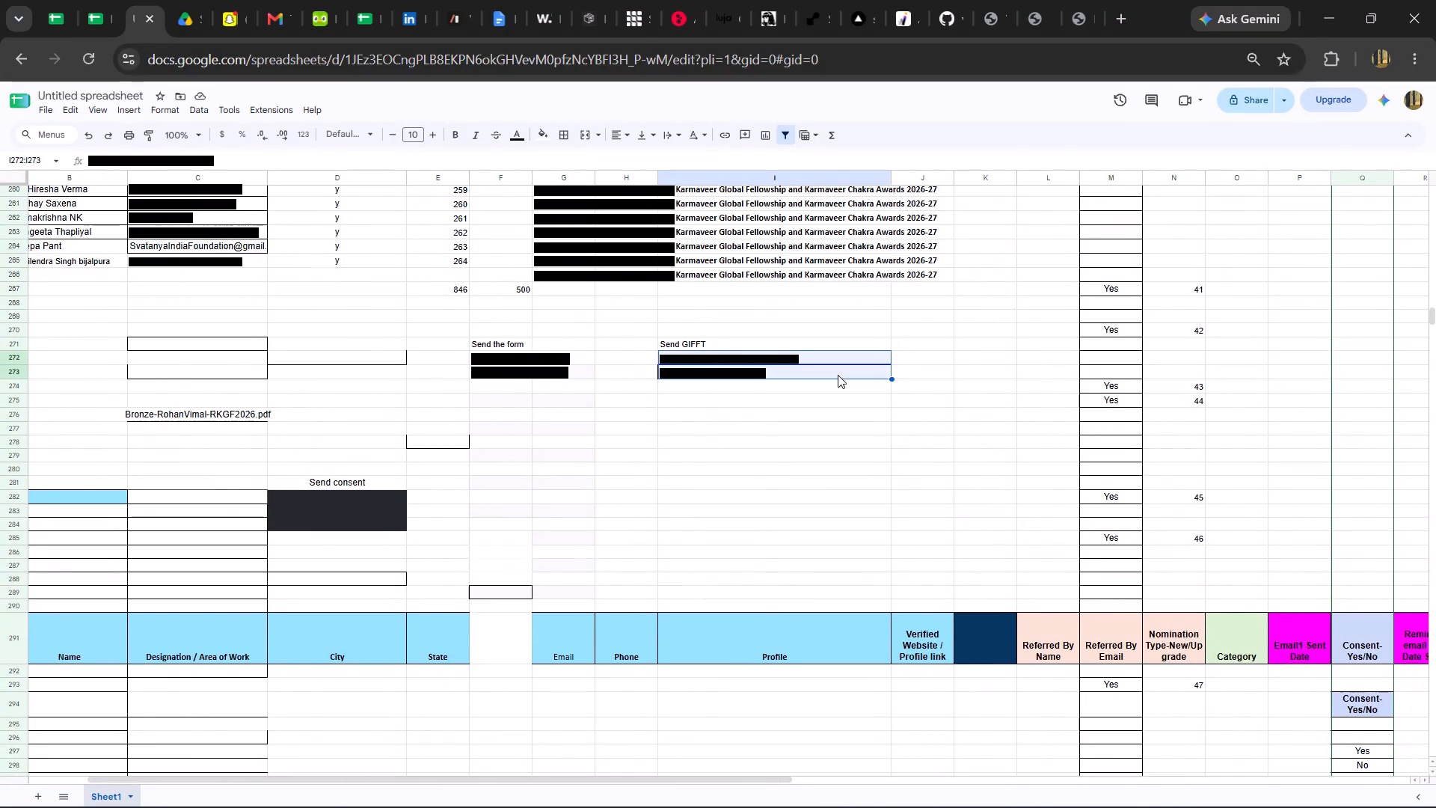
pyautogui.press('BackSpace')
# Paste the two copied nominee e-mail addresses into column I starting at cell I277.
pyautogui.click(731, 435)
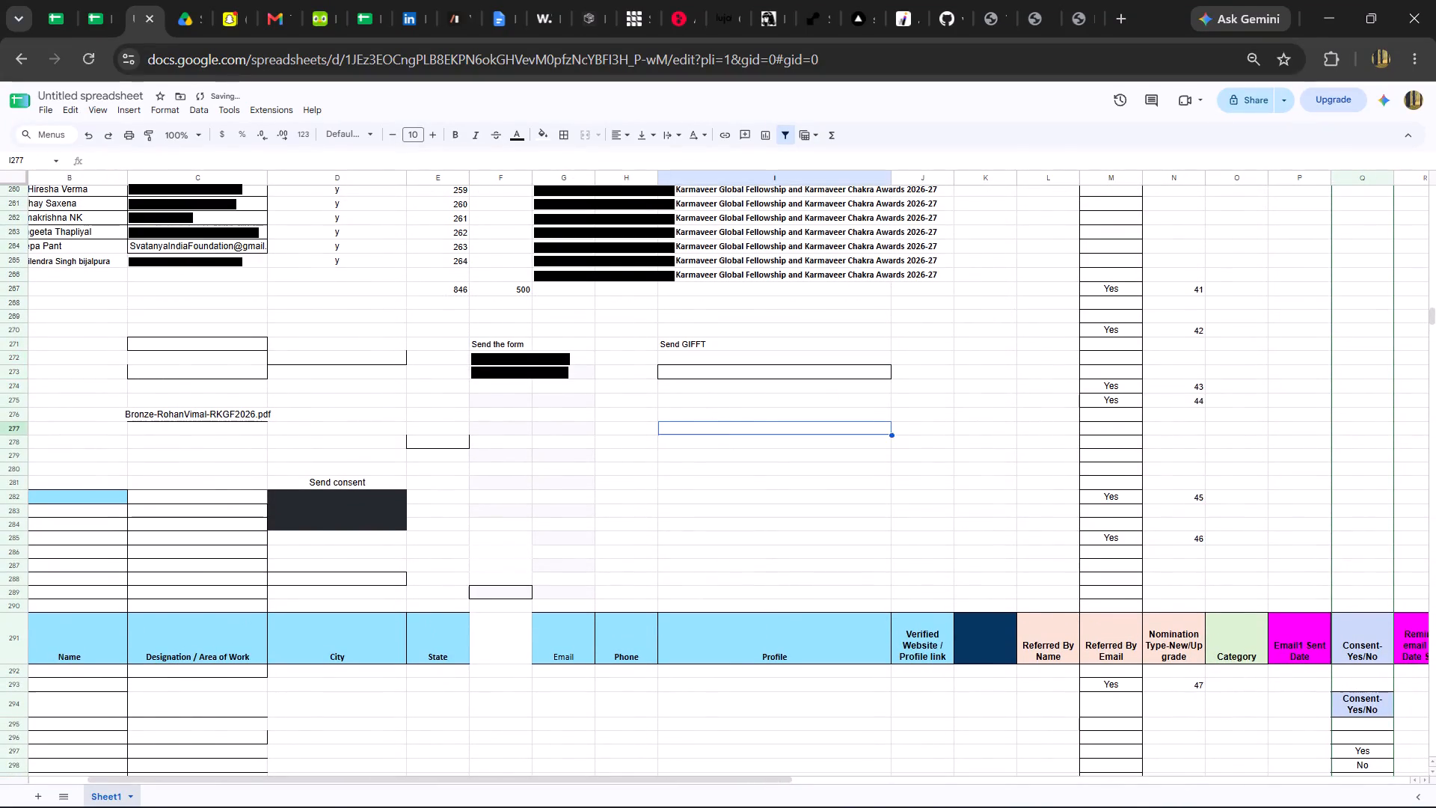
pyautogui.hotkey('ctrl', 'v')
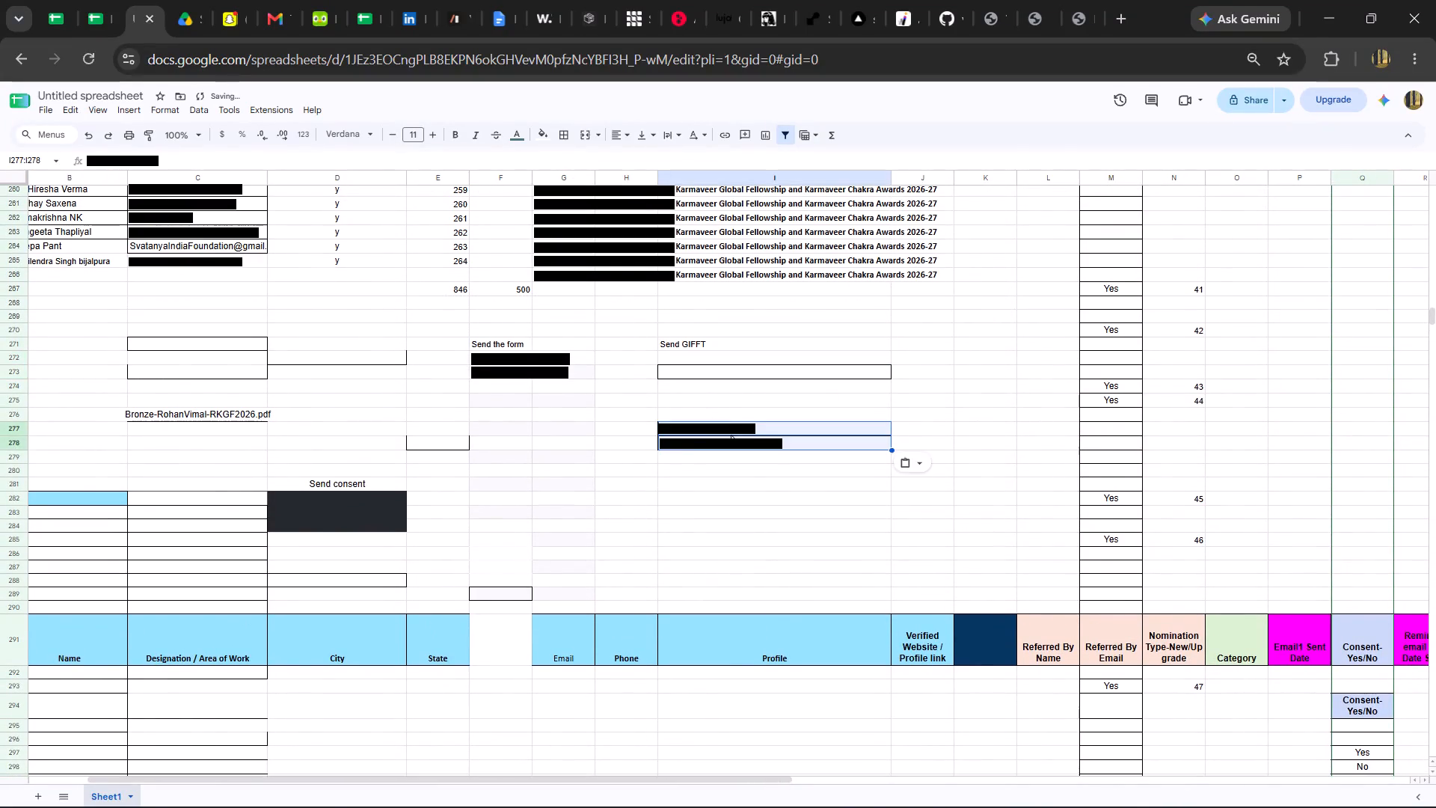
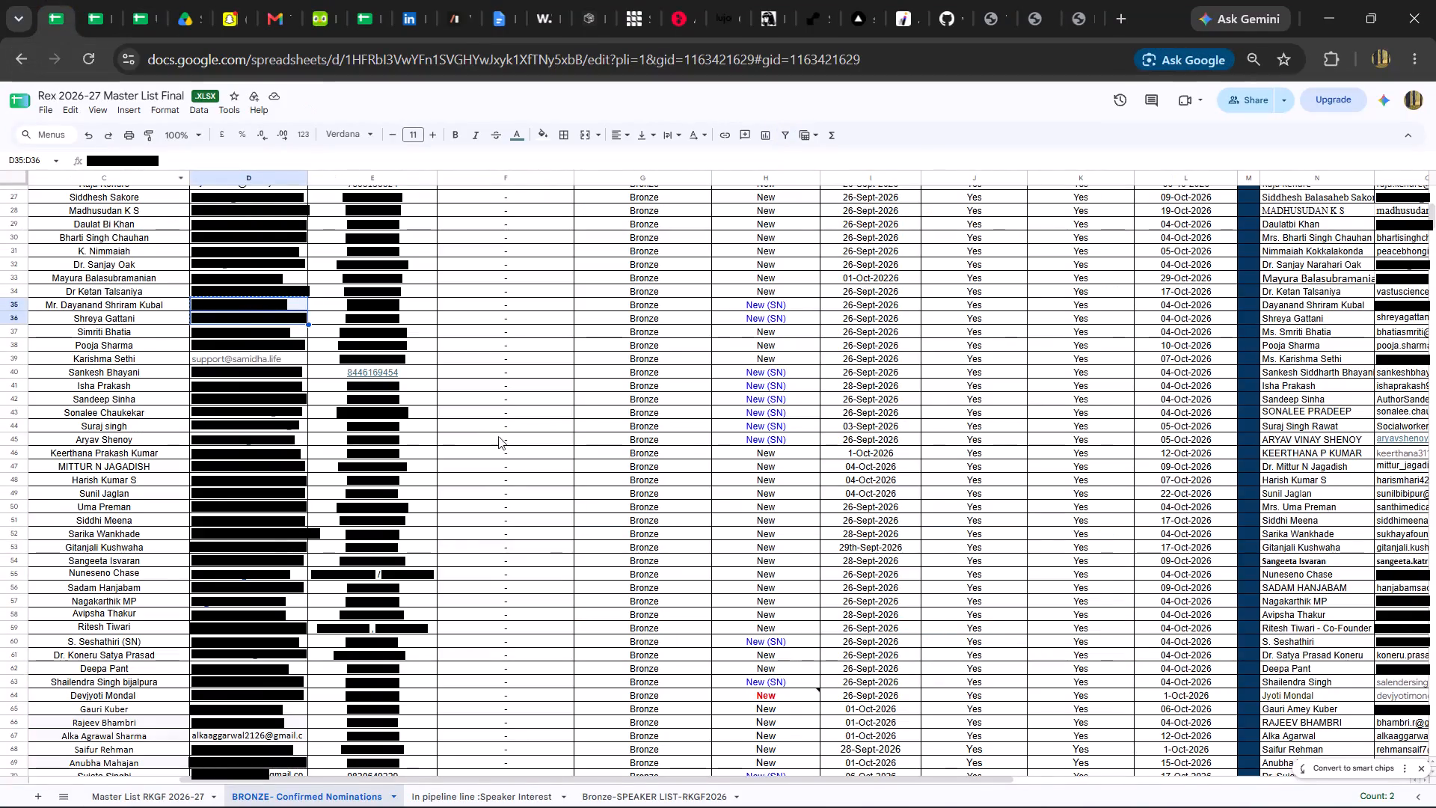
# Copy the e-mail addresses of the New (SN) nominees in rows 40 to 45, cells D40:D45 of the confirmed nominations sheet.
pyautogui.click(693, 371)
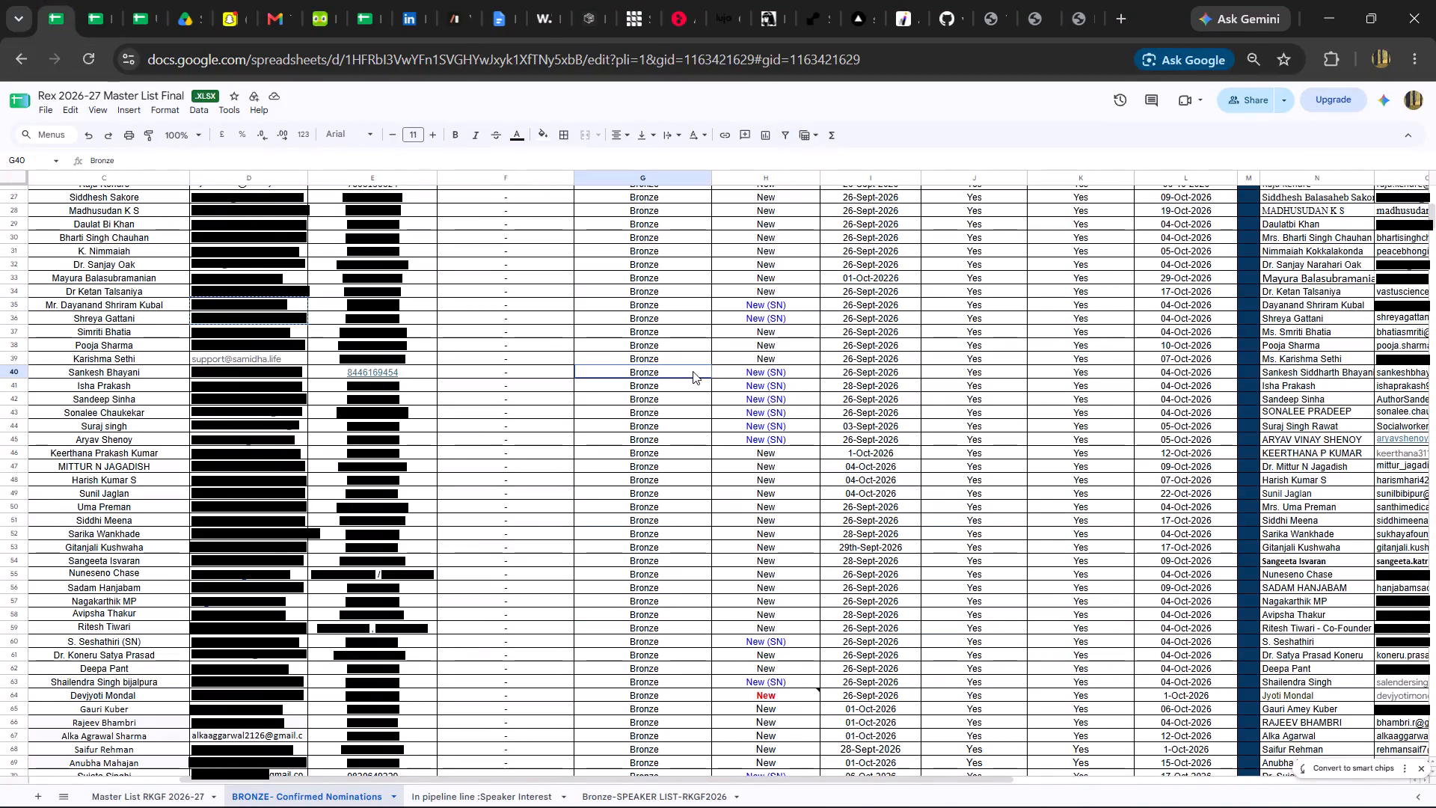
pyautogui.press('Left')
pyautogui.press('Left')
pyautogui.press('Left')
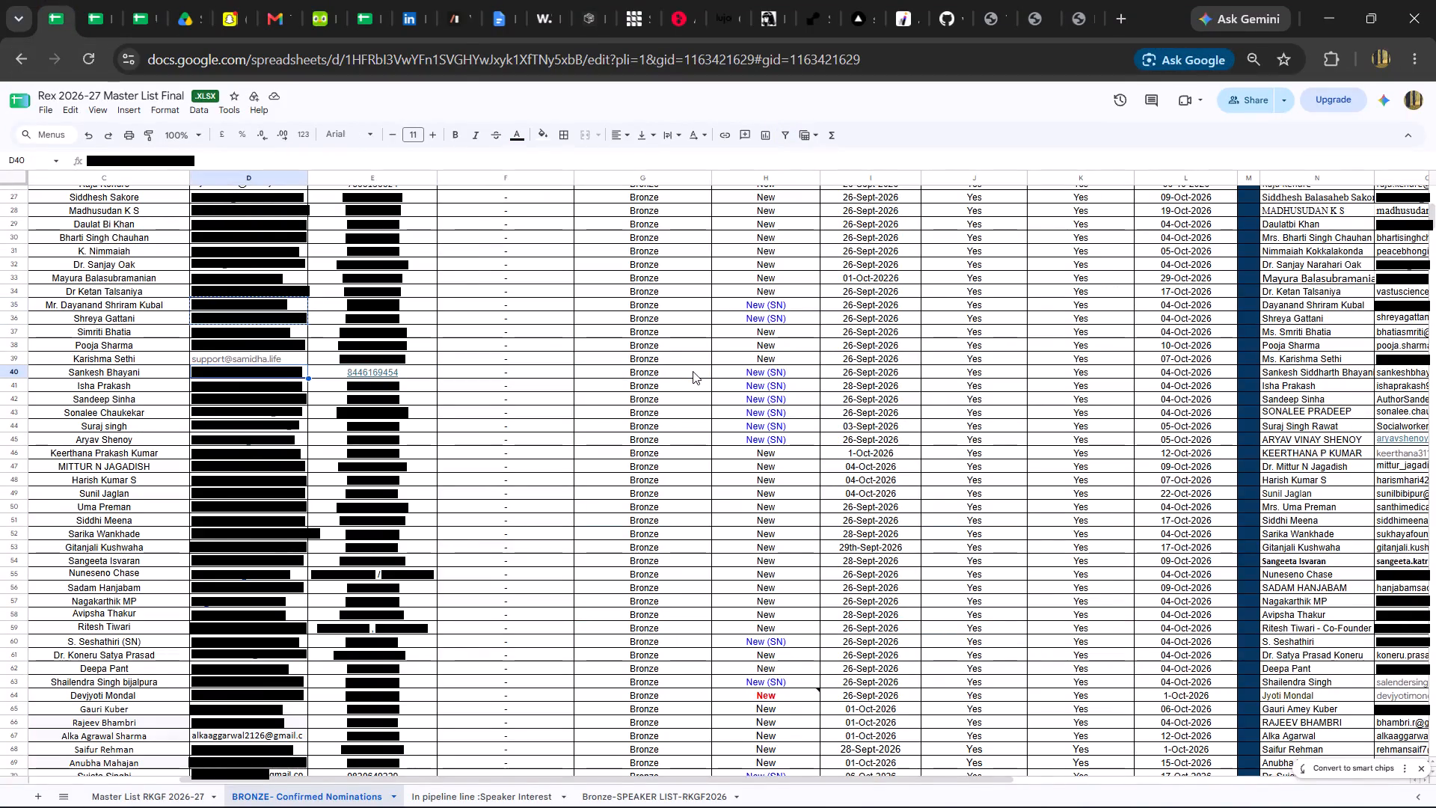
pyautogui.hotkey('shift', 'Down')
pyautogui.hotkey('shift', 'Down')
pyautogui.hotkey('shift', 'Down')
pyautogui.hotkey('shift', 'Down')
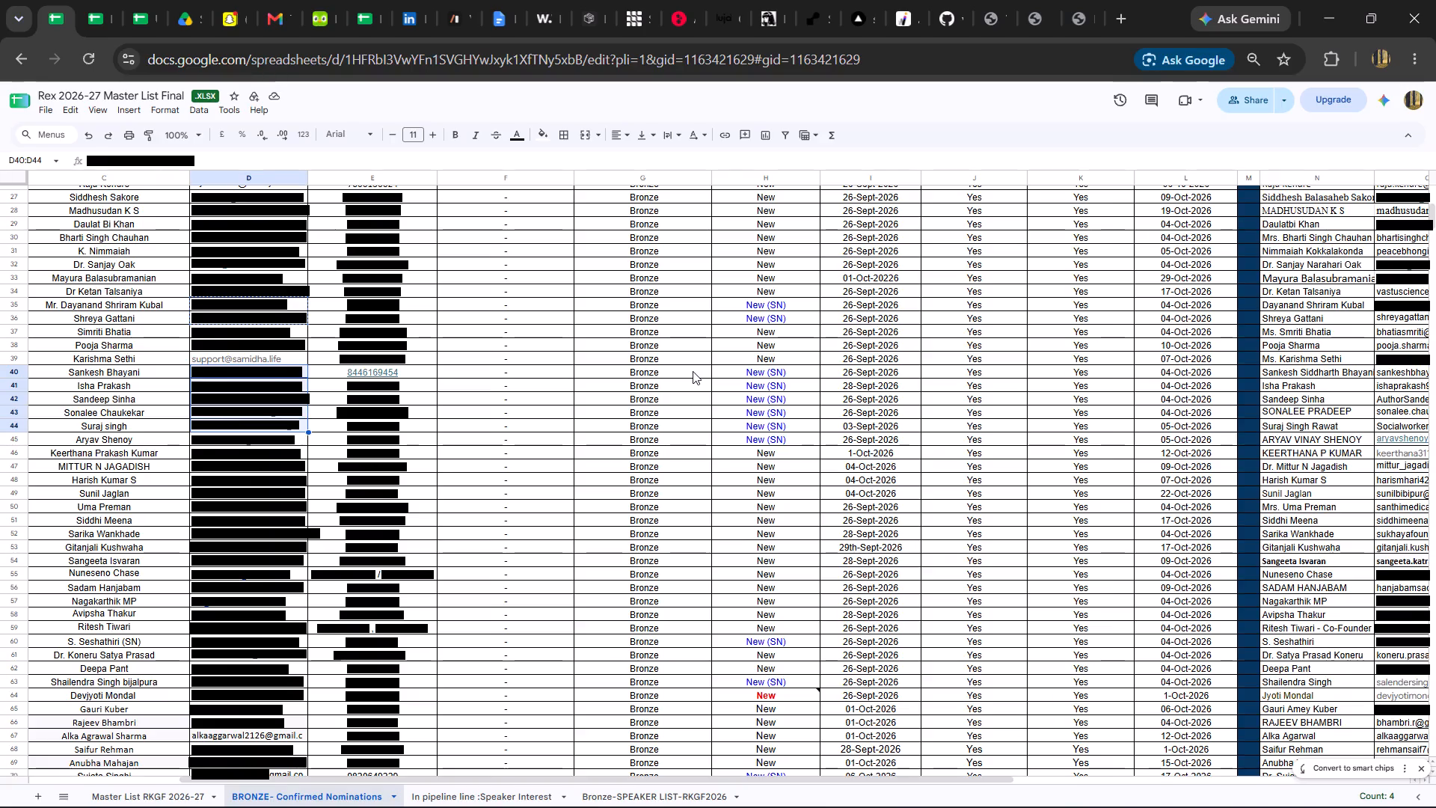
pyautogui.hotkey('shift', 'Down')
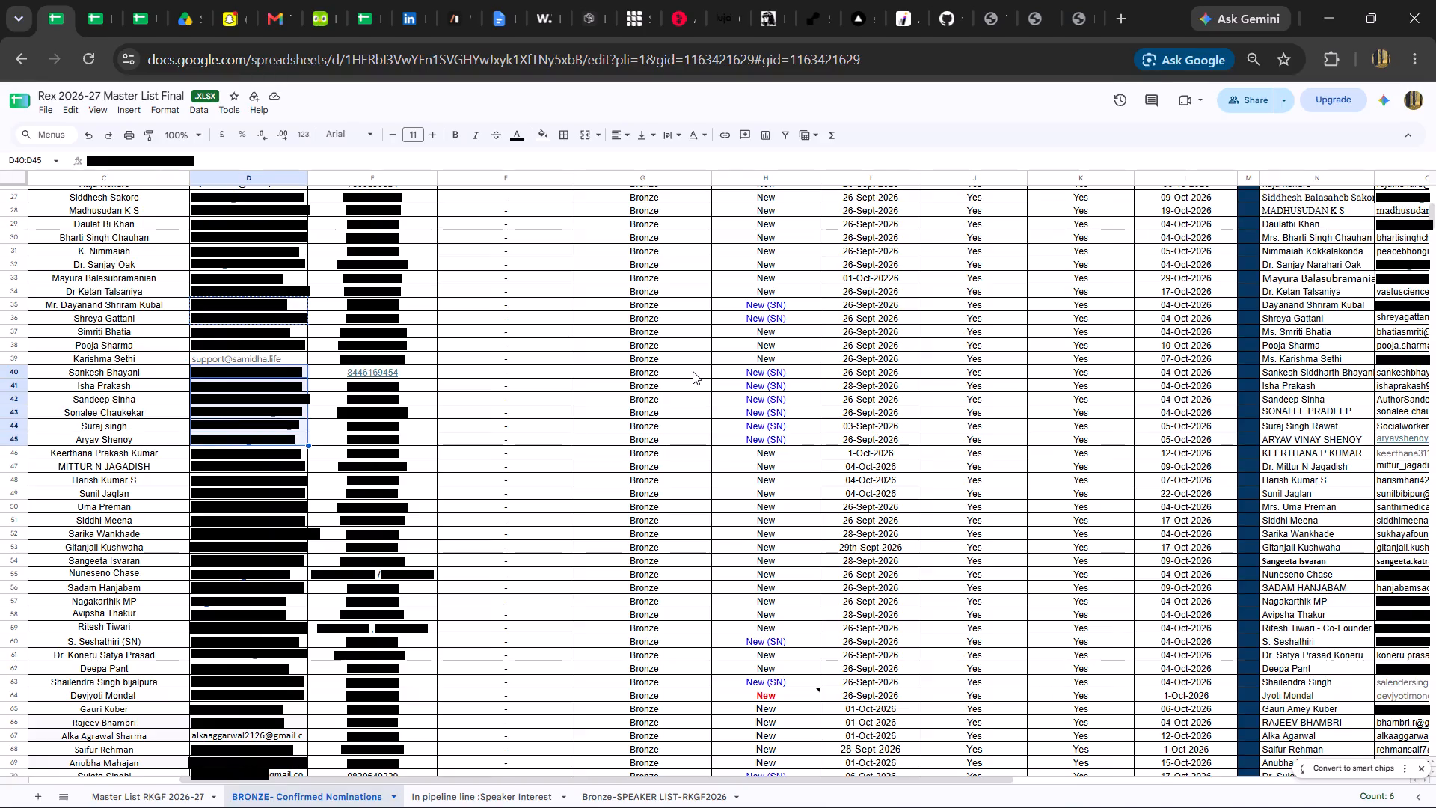
pyautogui.hotkey('ctrl', 'c')
pyautogui.press('Right')
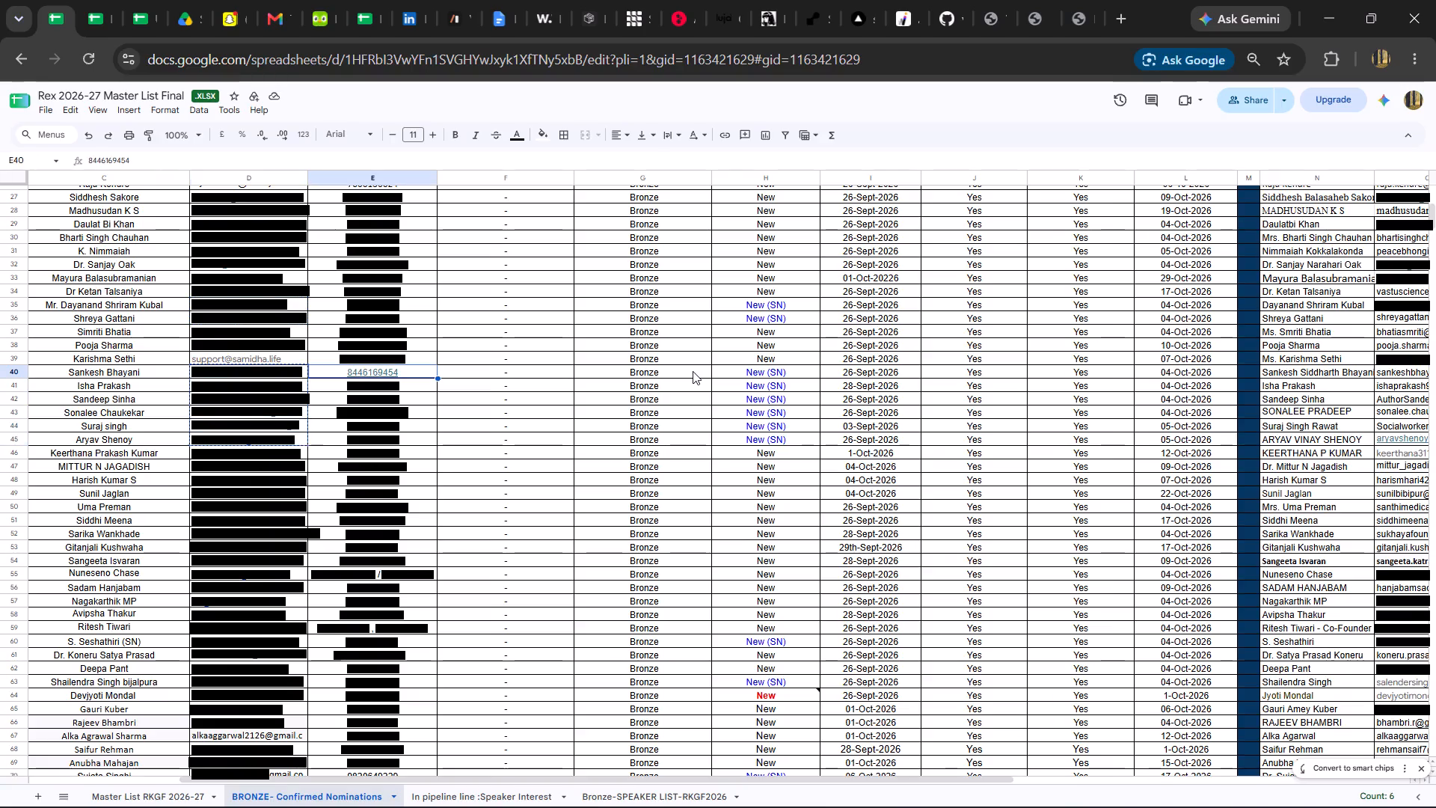
pyautogui.press('Right')
pyautogui.press('Right')
pyautogui.press('Right')
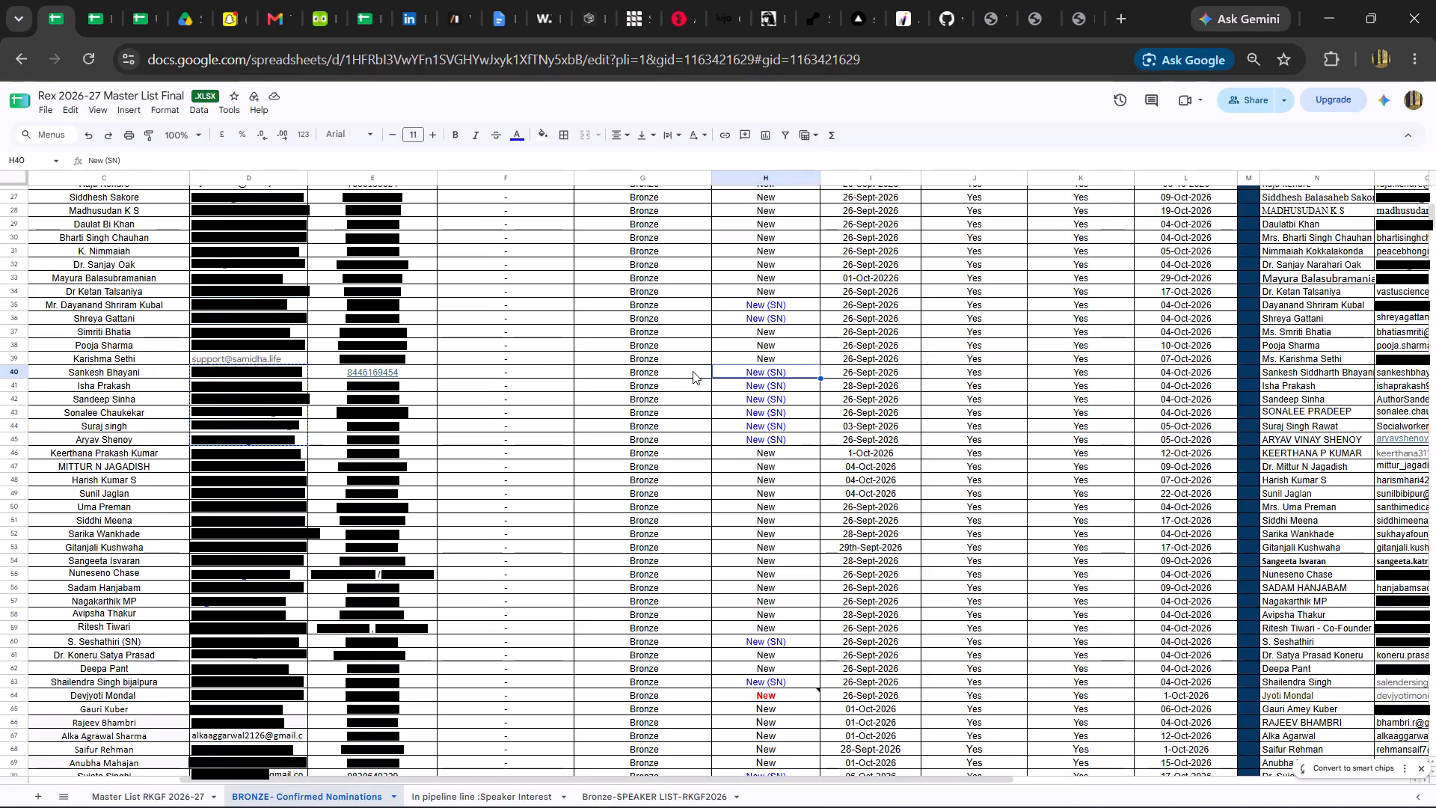
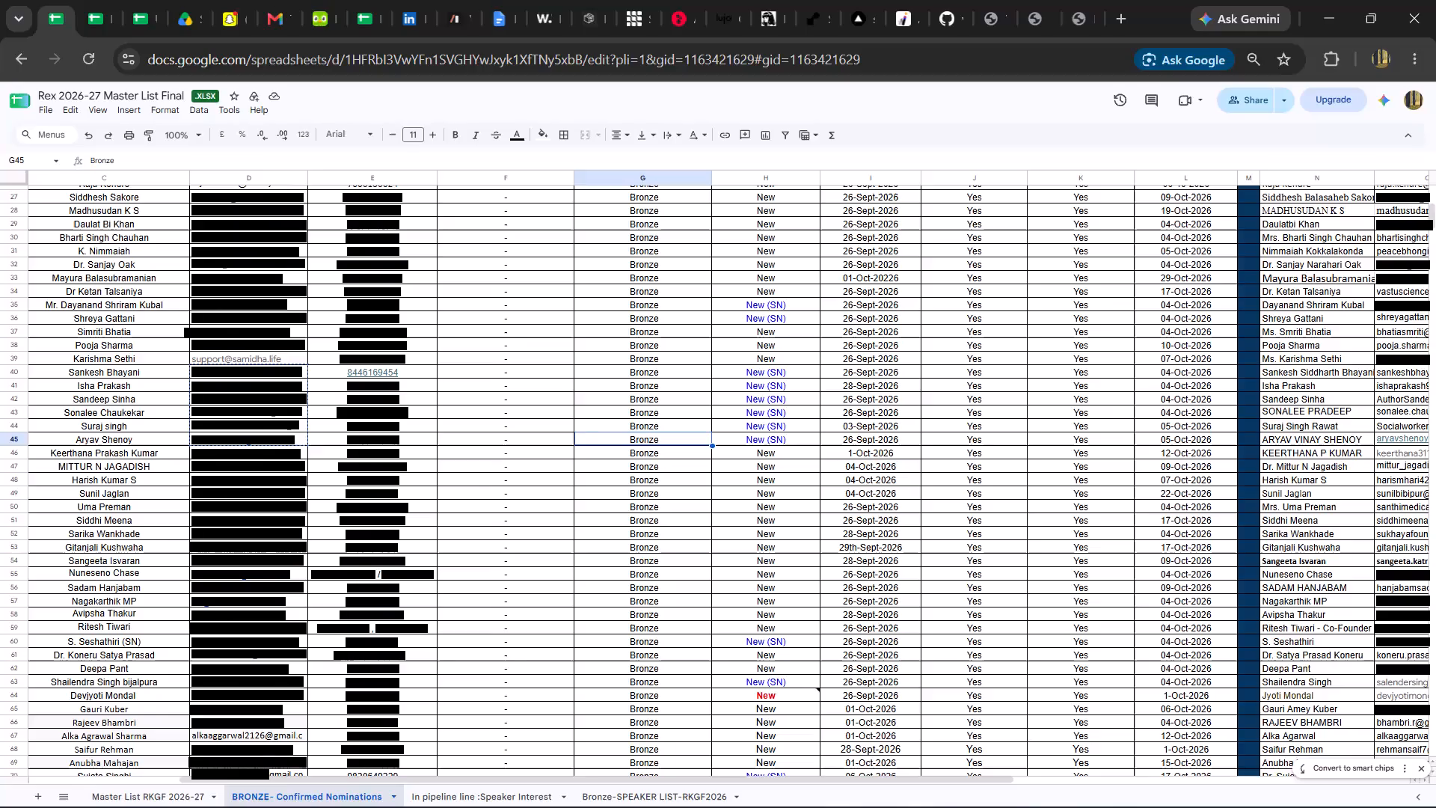
# Paste the copied e-mail addresses of rows 40 to 45 into the working spreadsheet's Send GIFFT list, starting at cell I279.
pyautogui.press('Left')
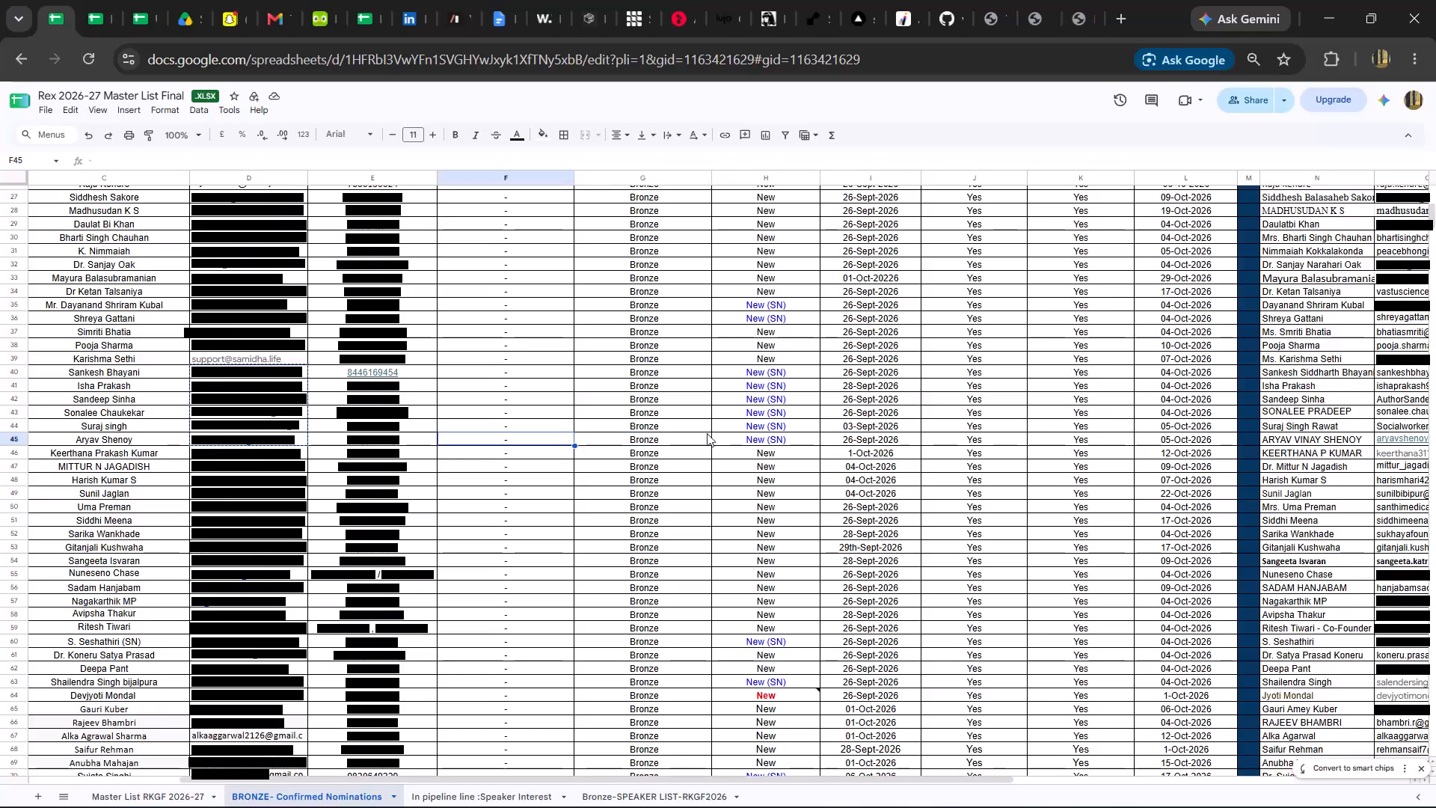
pyautogui.press('Left')
pyautogui.press('Left')
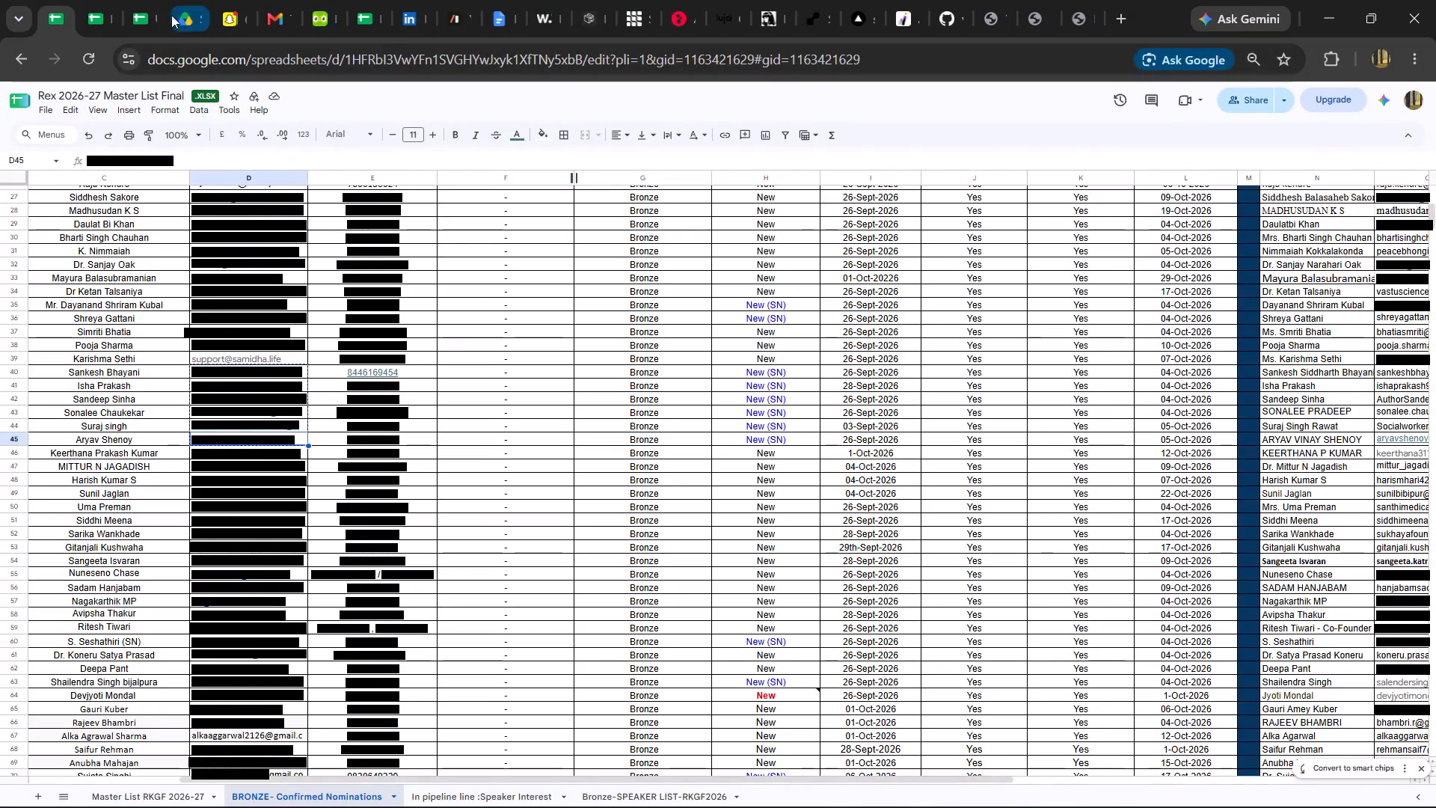
pyautogui.click(126, 14)
pyautogui.click(801, 459)
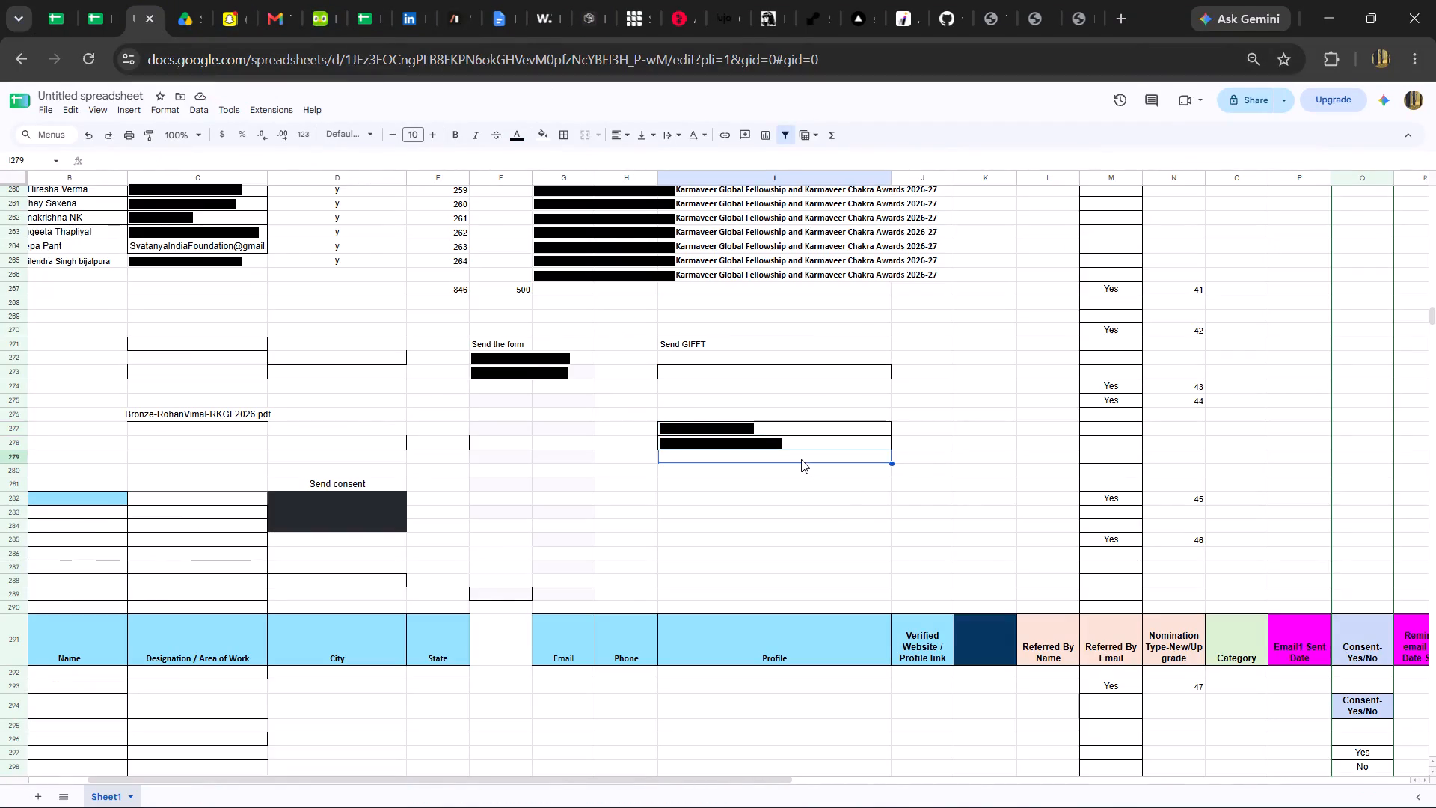
pyautogui.hotkey('ctrl', 'v')
pyautogui.click(619, 517)
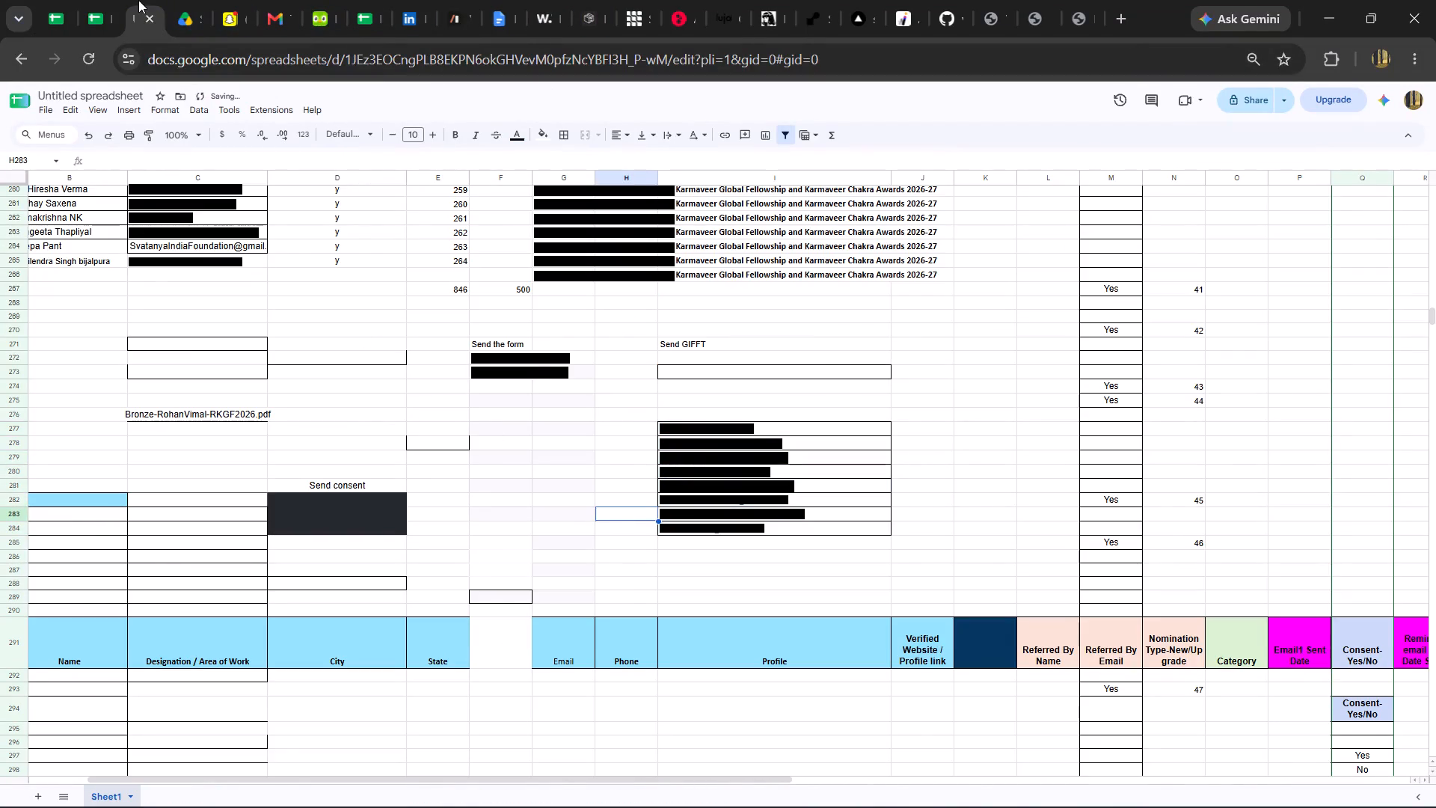
# Go to the New (SN) nominee in row 60 of the confirmed nominations sheet.
pyautogui.click(52, 16)
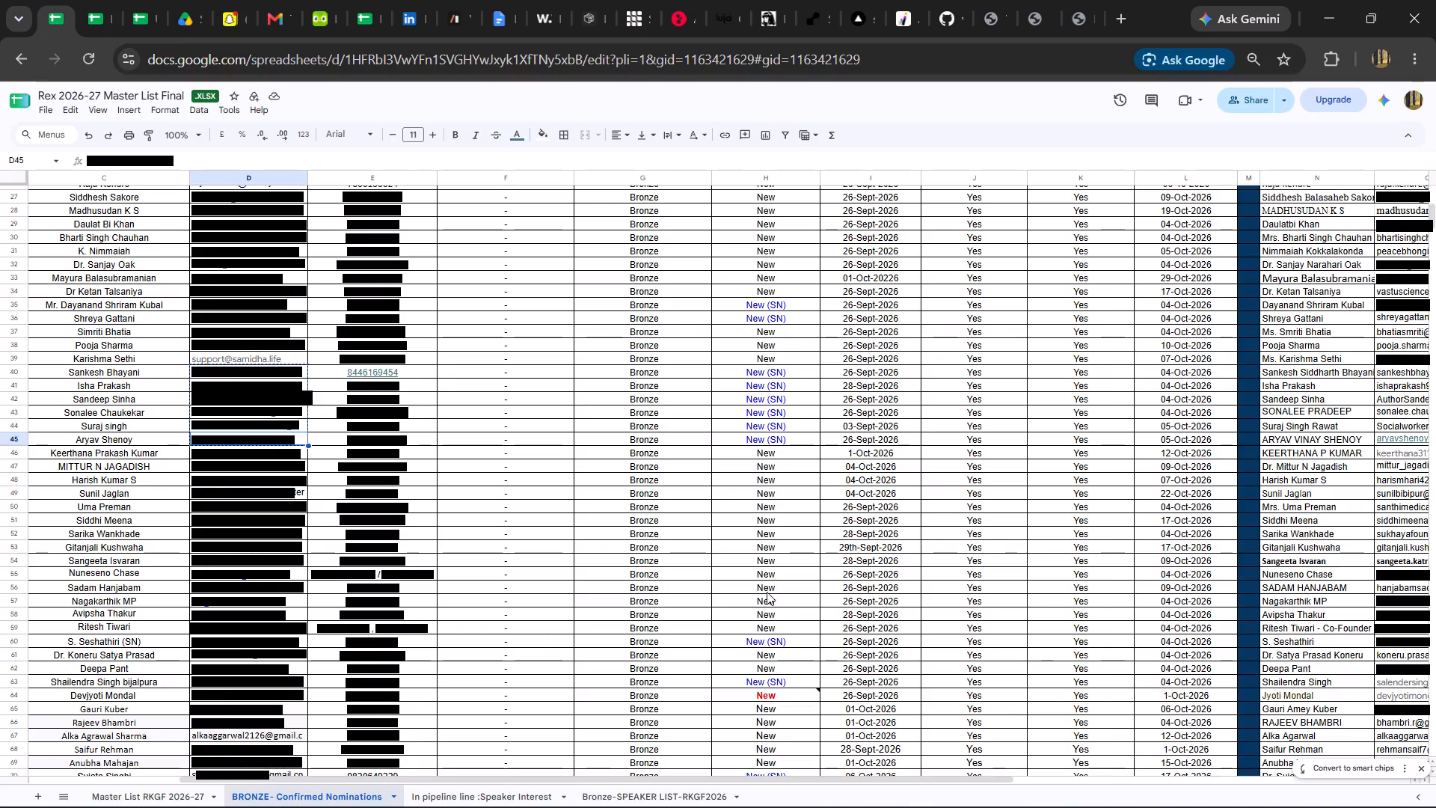
pyautogui.click(701, 643)
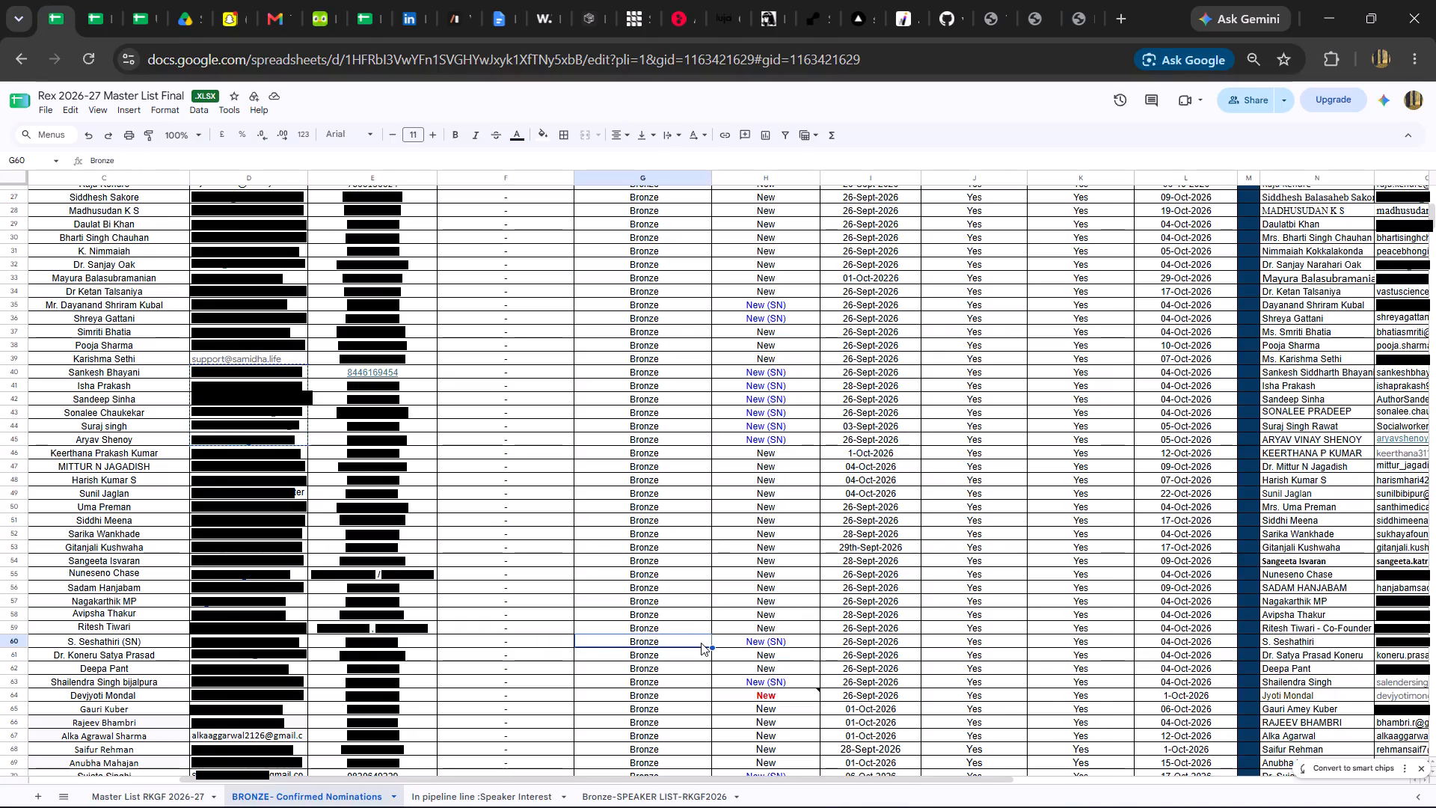
# Copy the e-mail address of the New (SN) nominee in row 60 into cell I285 of the untitled spreadsheet's Send GIFFT list.
pyautogui.press('Left')
pyautogui.press('Left')
pyautogui.press('Left')
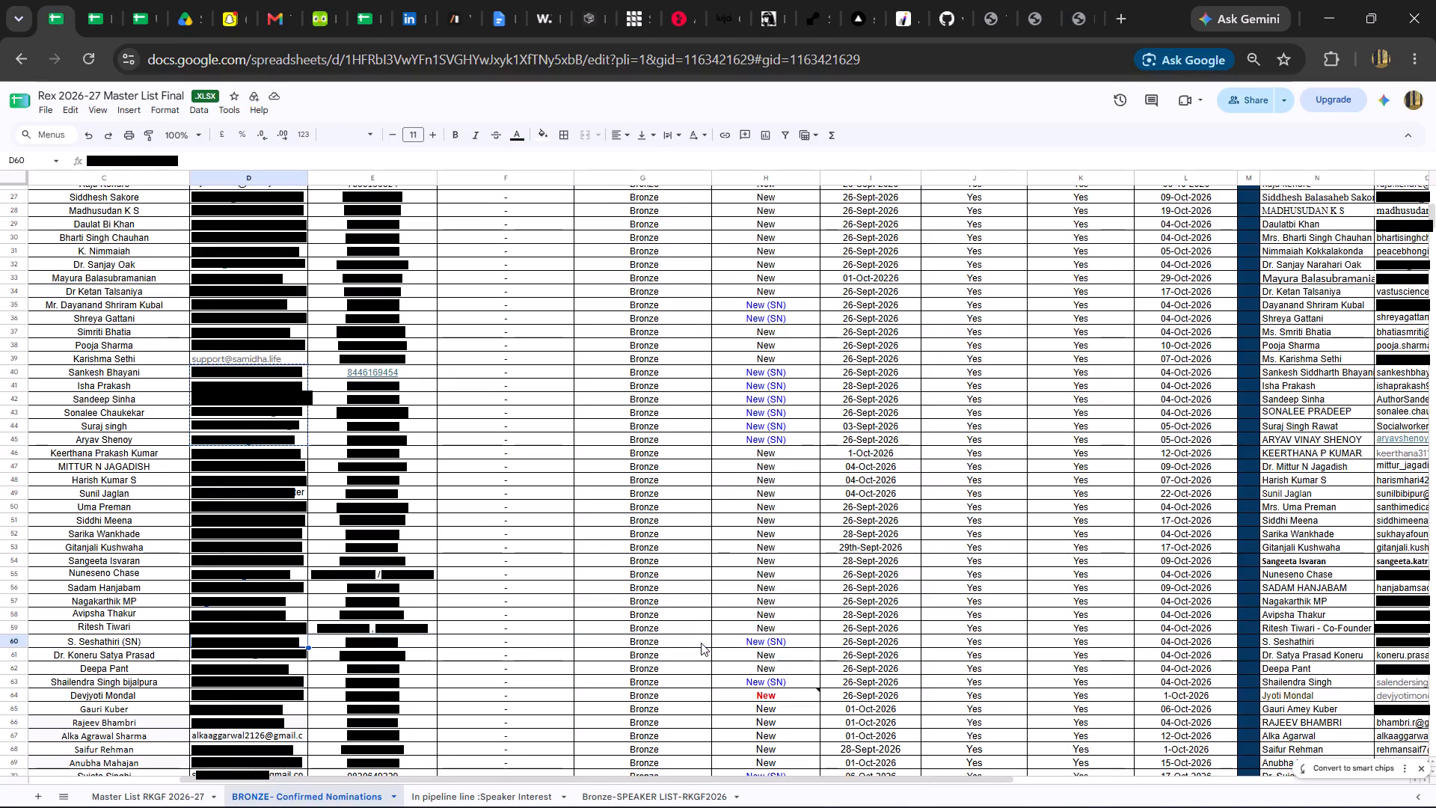
pyautogui.hotkey('ctrl', 'c')
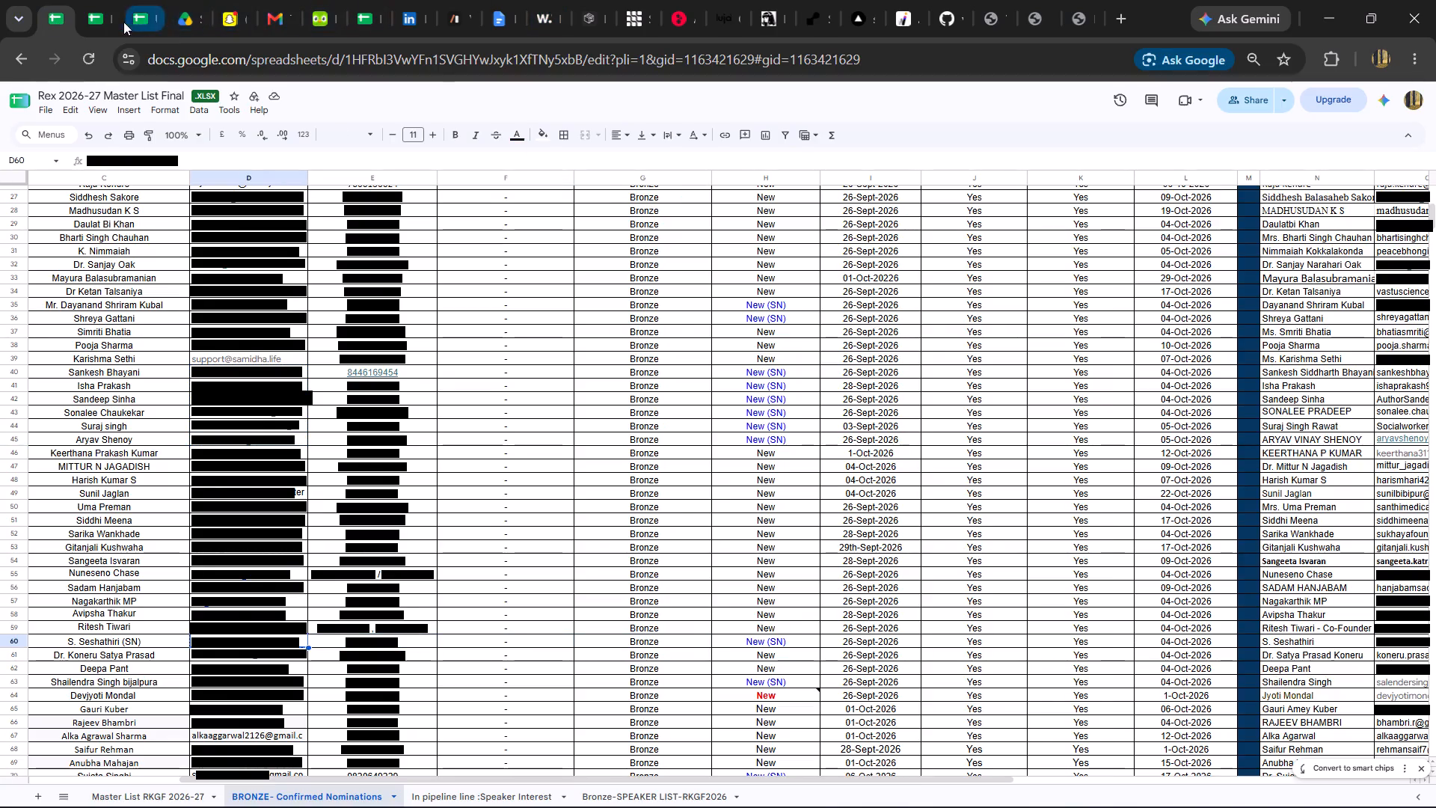
pyautogui.click(123, 22)
pyautogui.click(685, 542)
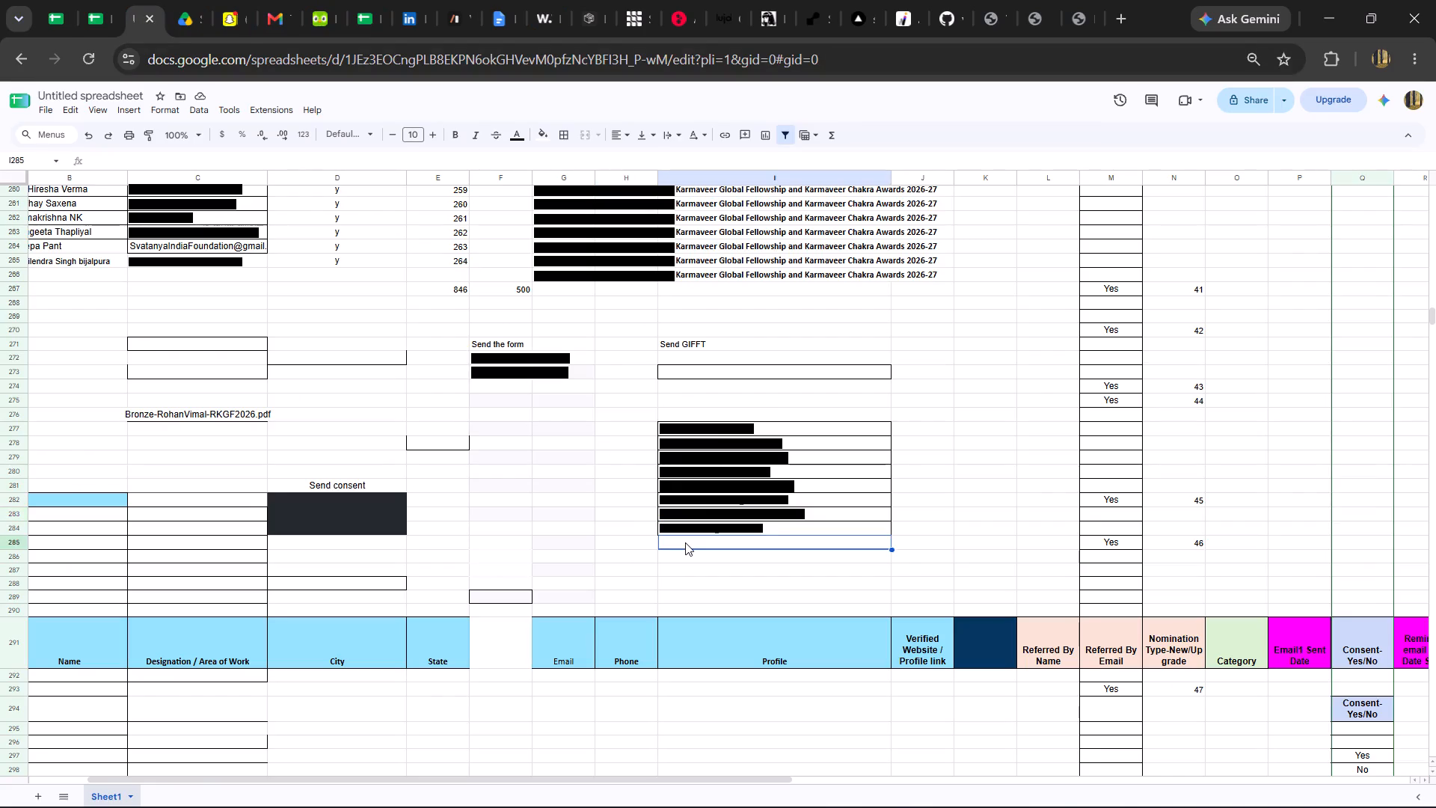
pyautogui.hotkey('ctrl', 'v')
# Return to the Rex 2026-27 Master List Final spreadsheet for the next New (SN) nominee.
pyautogui.click(54, 29)
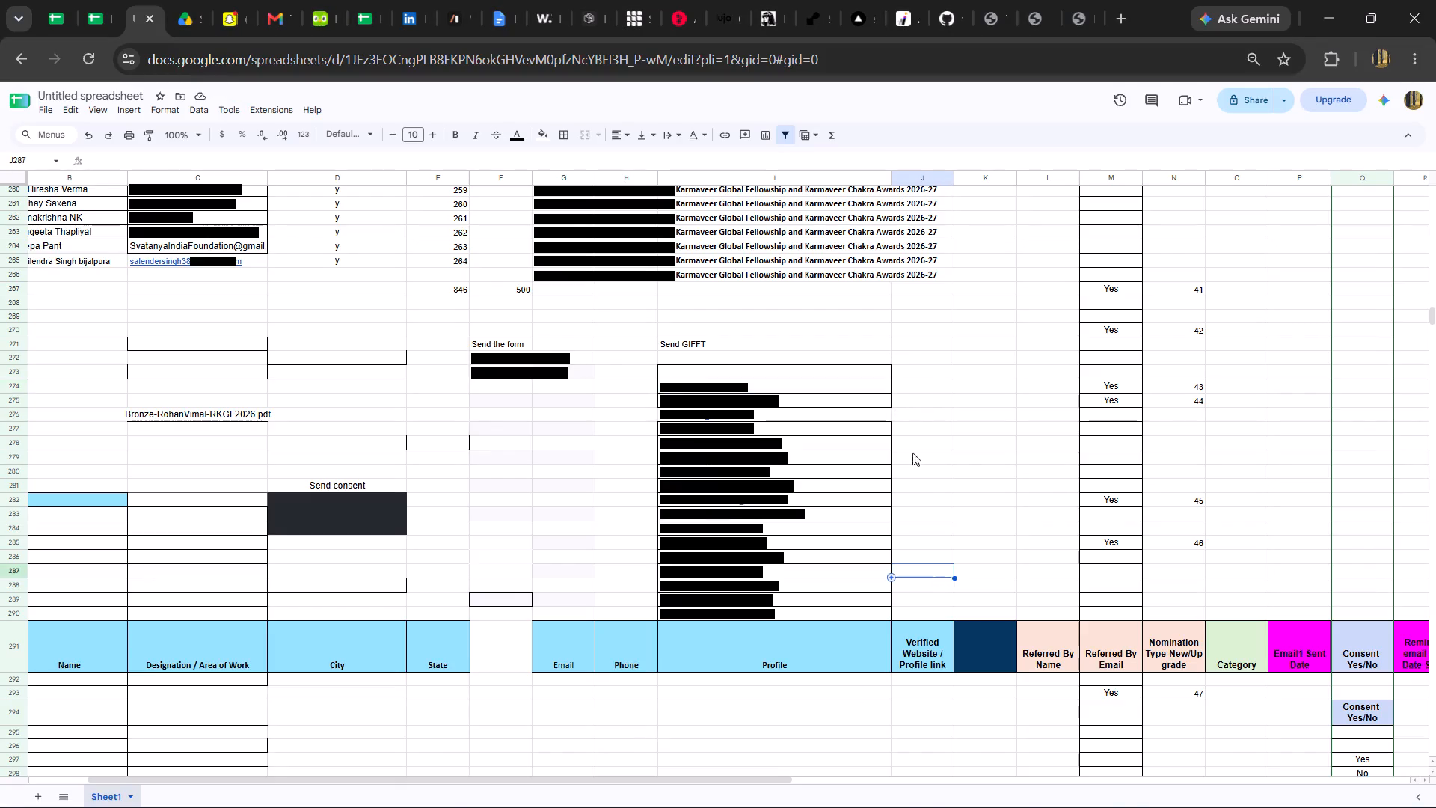
pyautogui.click(859, 383)
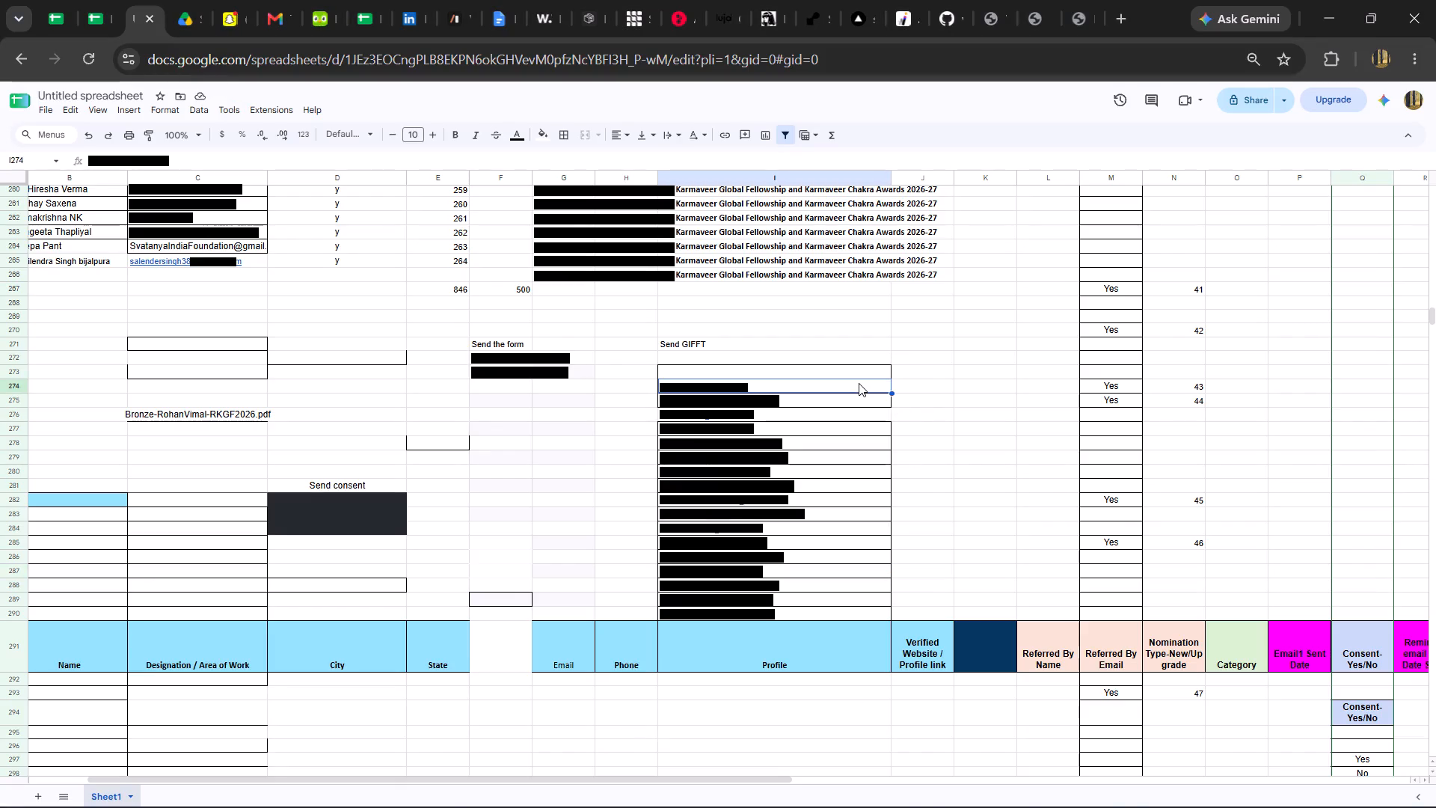
pyautogui.press('Down')
pyautogui.press('Down')
pyautogui.press('Down')
pyautogui.press('Down')
pyautogui.press('Down')
pyautogui.press('Down')
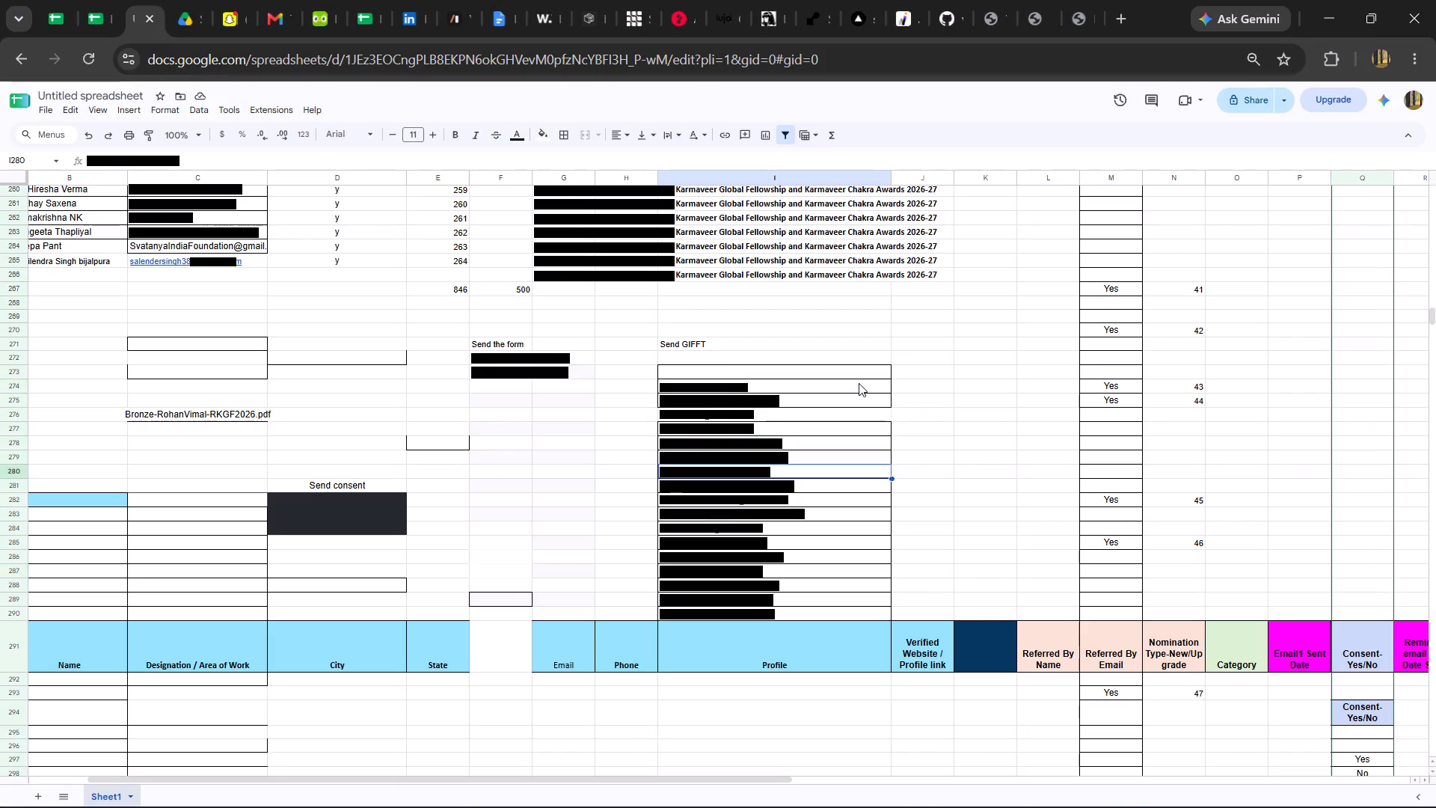
pyautogui.press('Down')
pyautogui.press('Down')
pyautogui.press('Down')
pyautogui.press('Down')
pyautogui.press('Down')
pyautogui.press('Down')
pyautogui.press('Down')
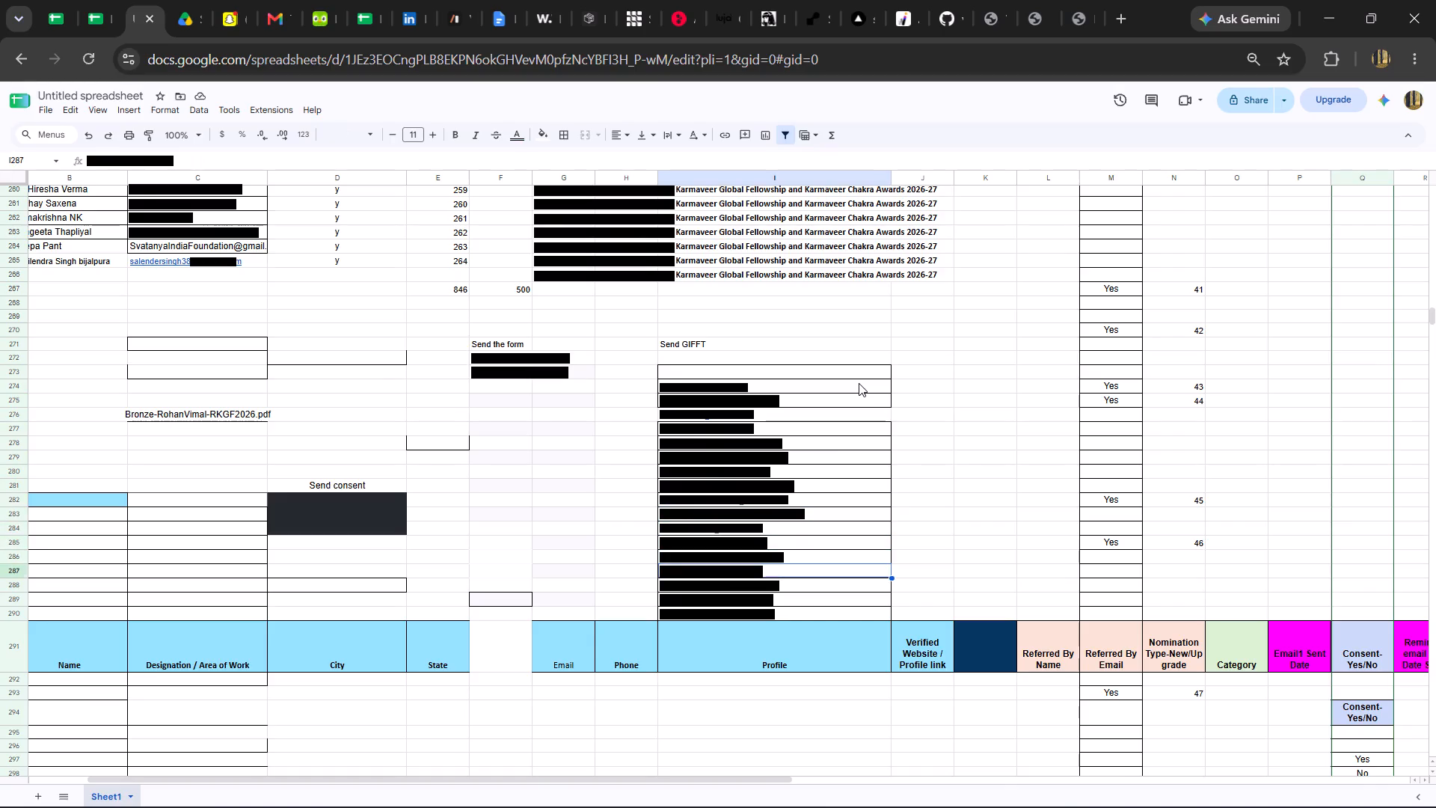
pyautogui.press('Down')
pyautogui.press('Down')
pyautogui.press('Down')
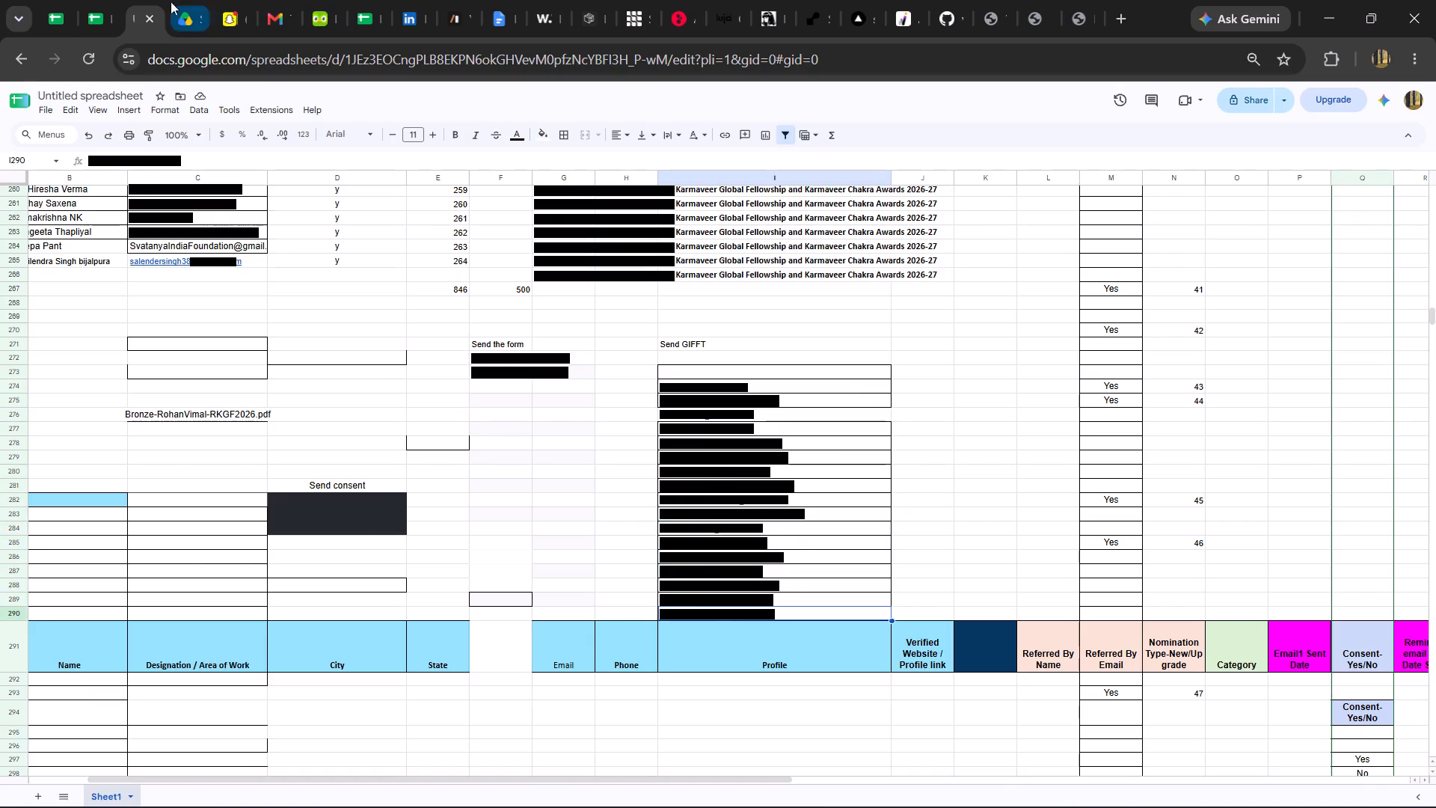
# Review the New (SN) entries in the confirmed nominations sheet from row 129 back up to the first row.
pyautogui.click(55, 13)
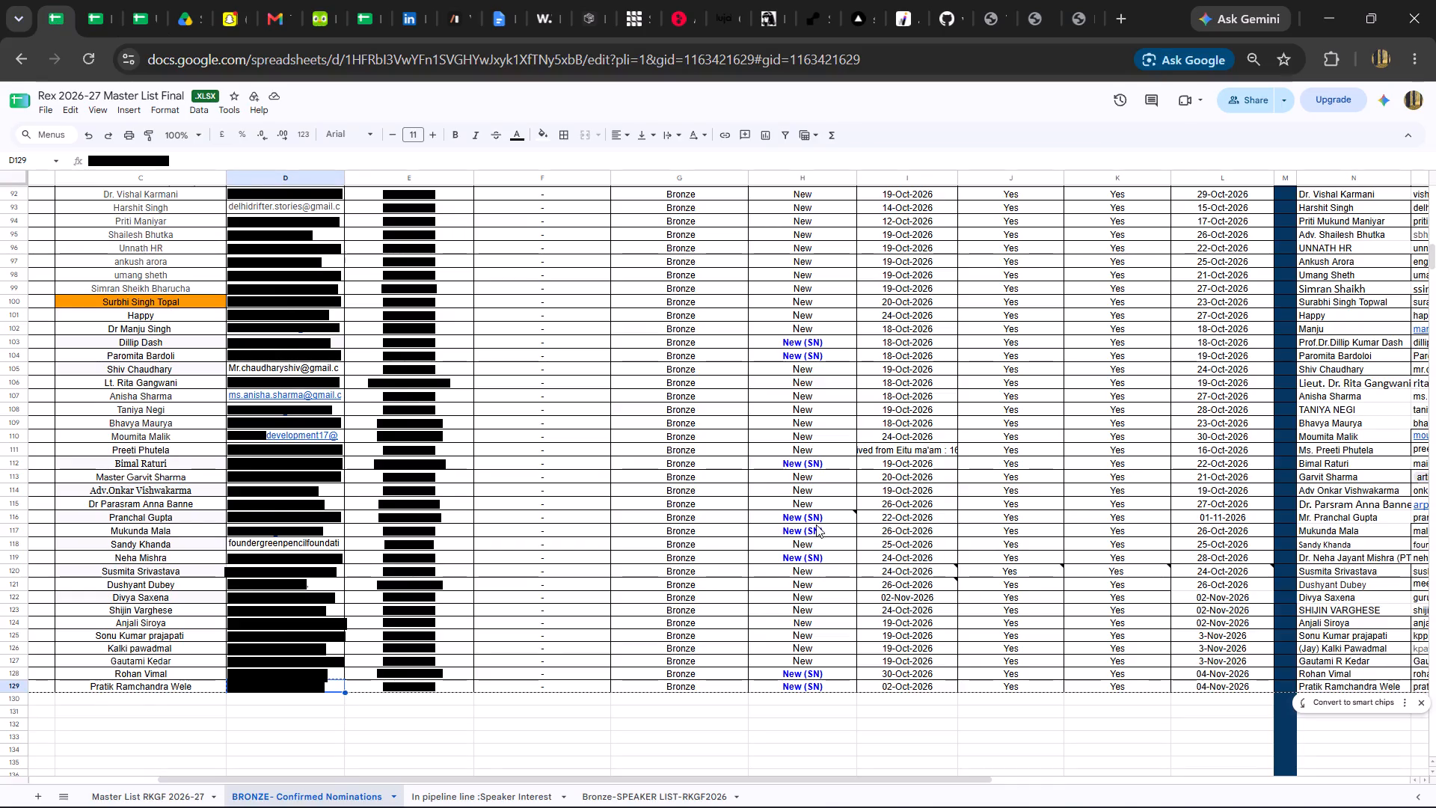
pyautogui.scroll(4, 811, 471)
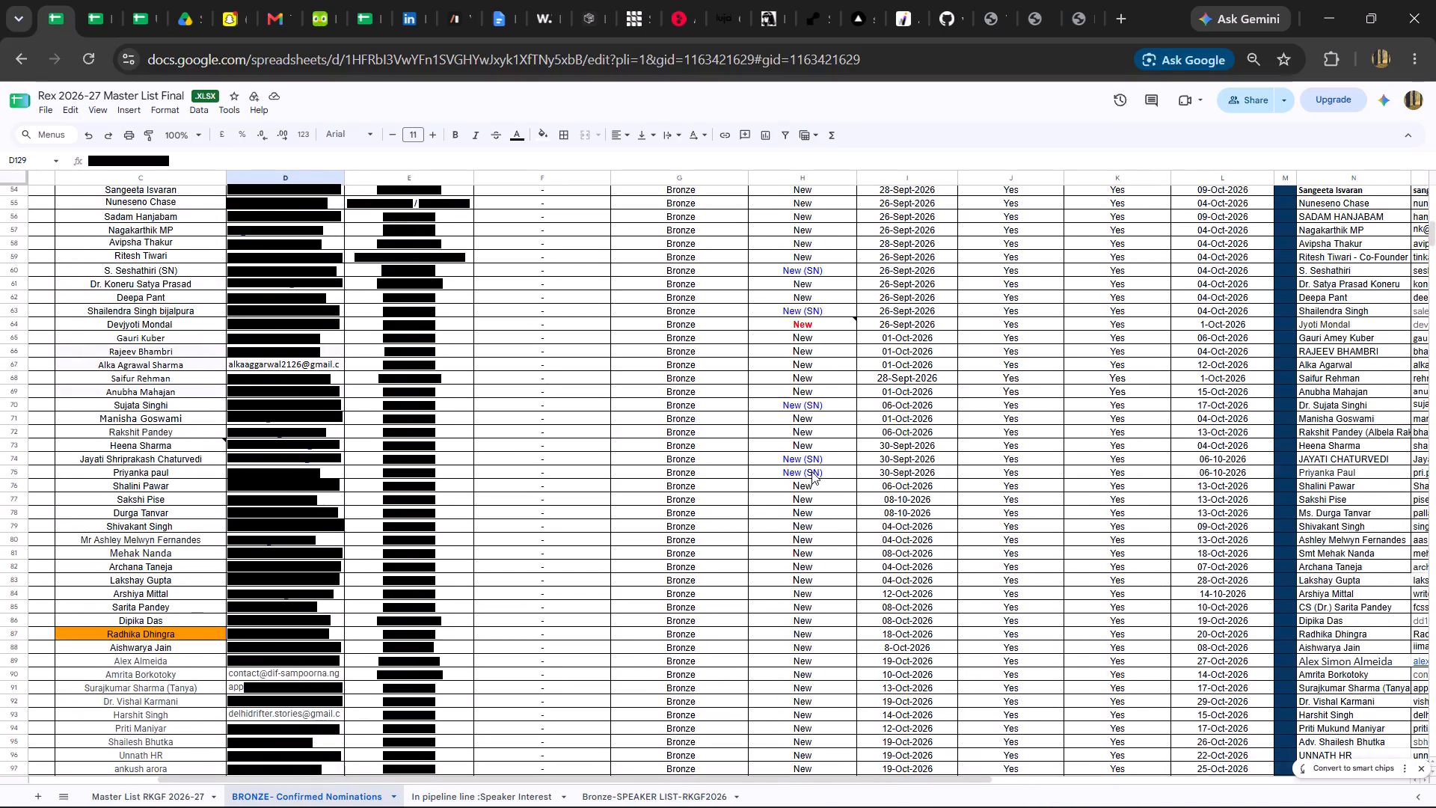
pyautogui.scroll(4, 803, 420)
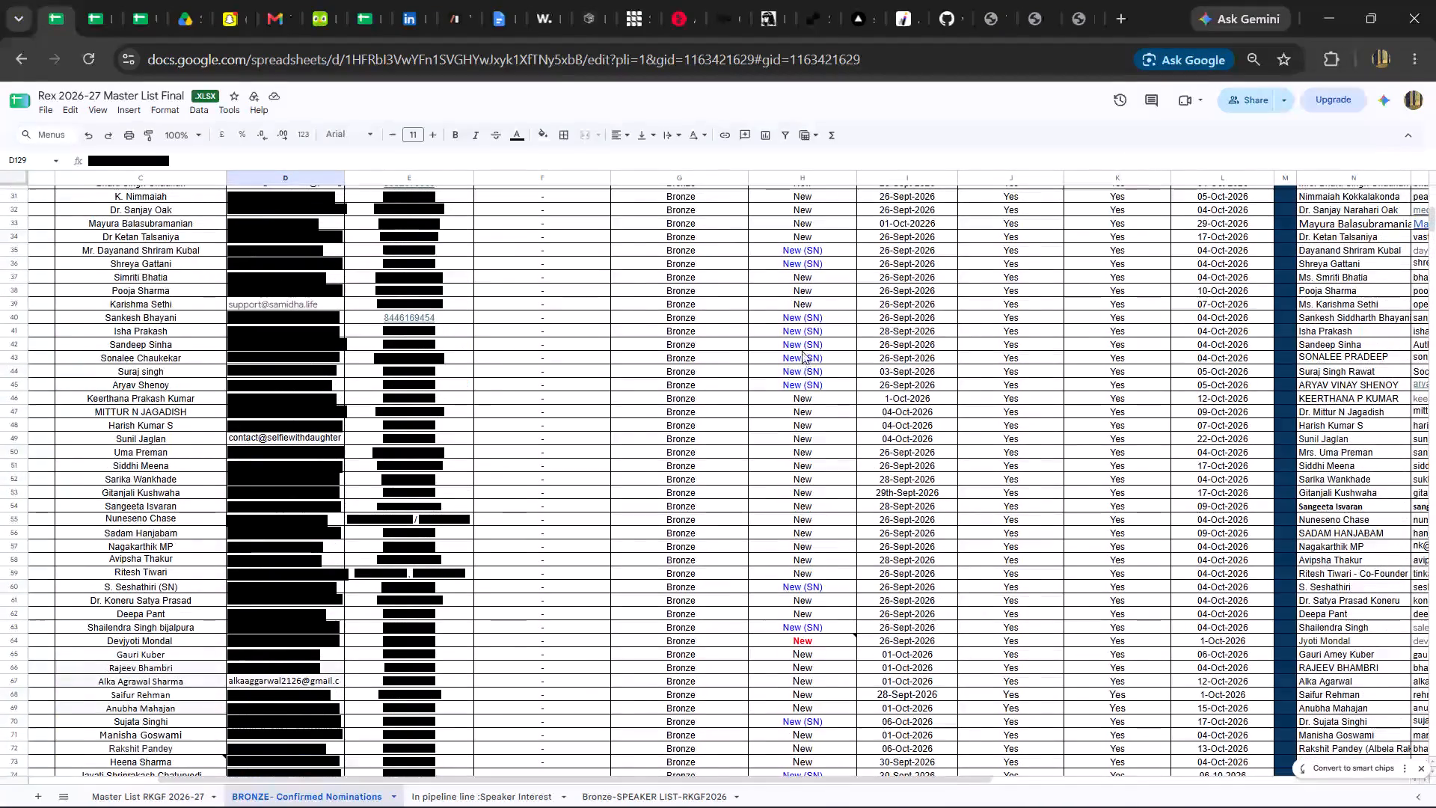
pyautogui.scroll(1, 808, 319)
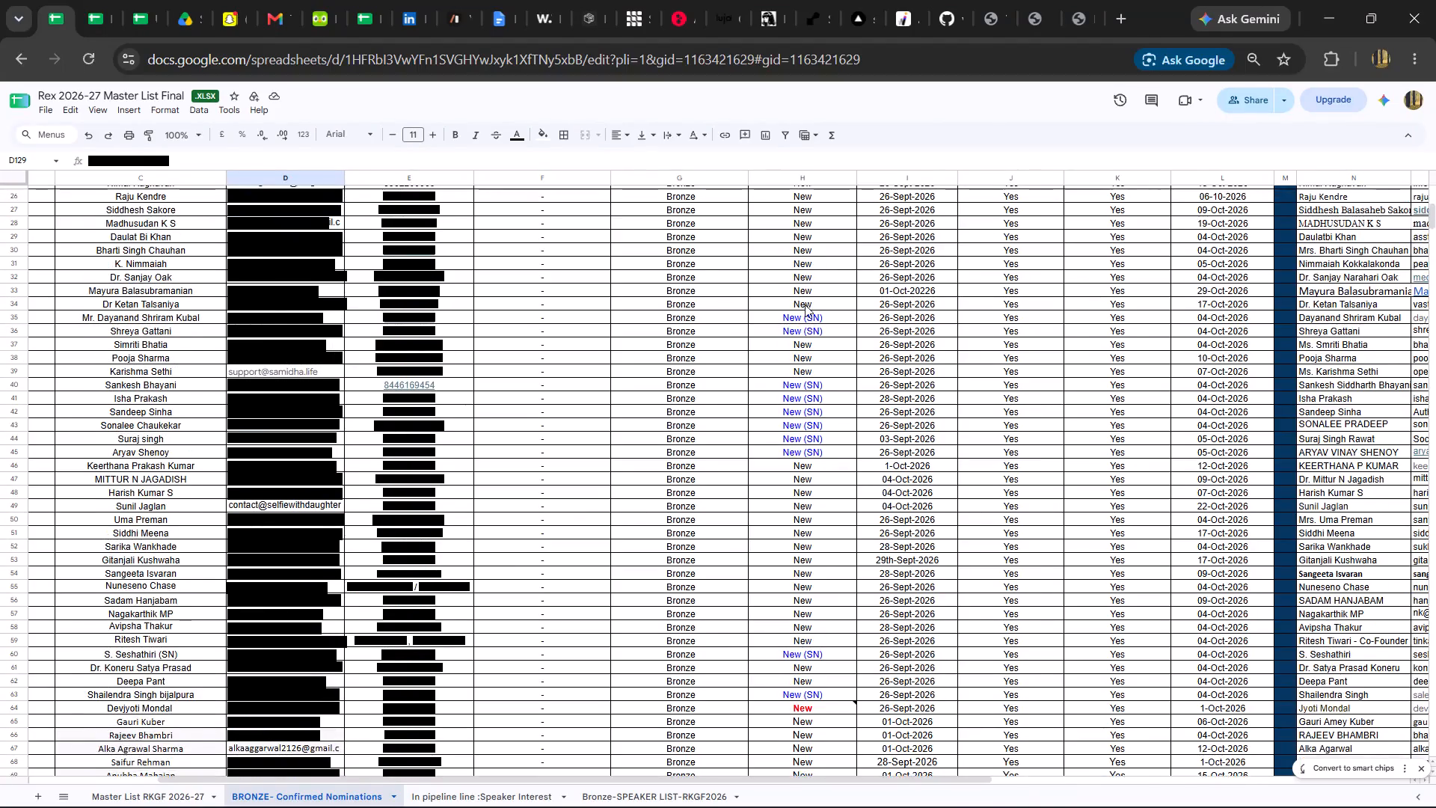
pyautogui.scroll(6, 805, 304)
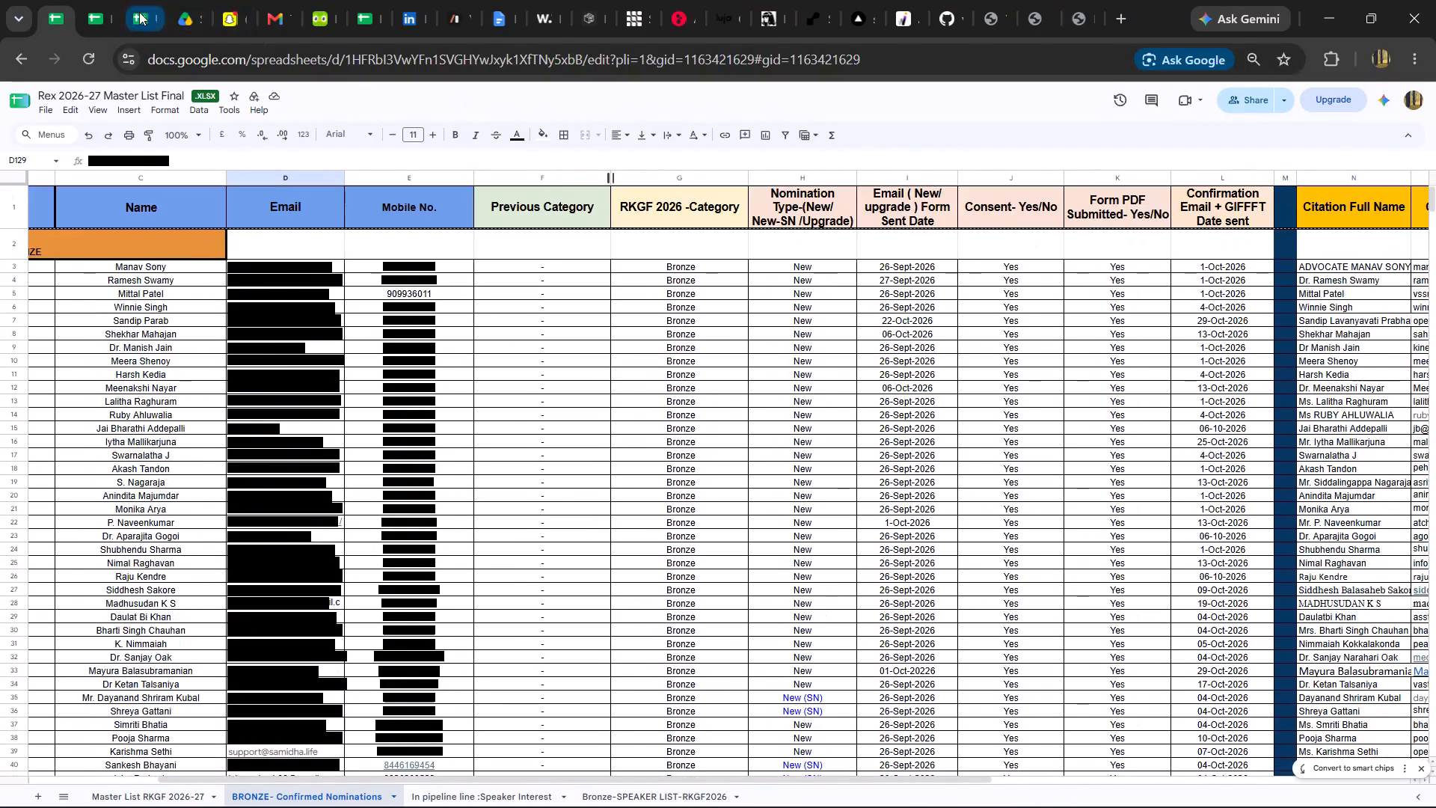
# Go through the collected e-mail addresses in I274 to I290 of the working spreadsheet once more.
pyautogui.click(139, 12)
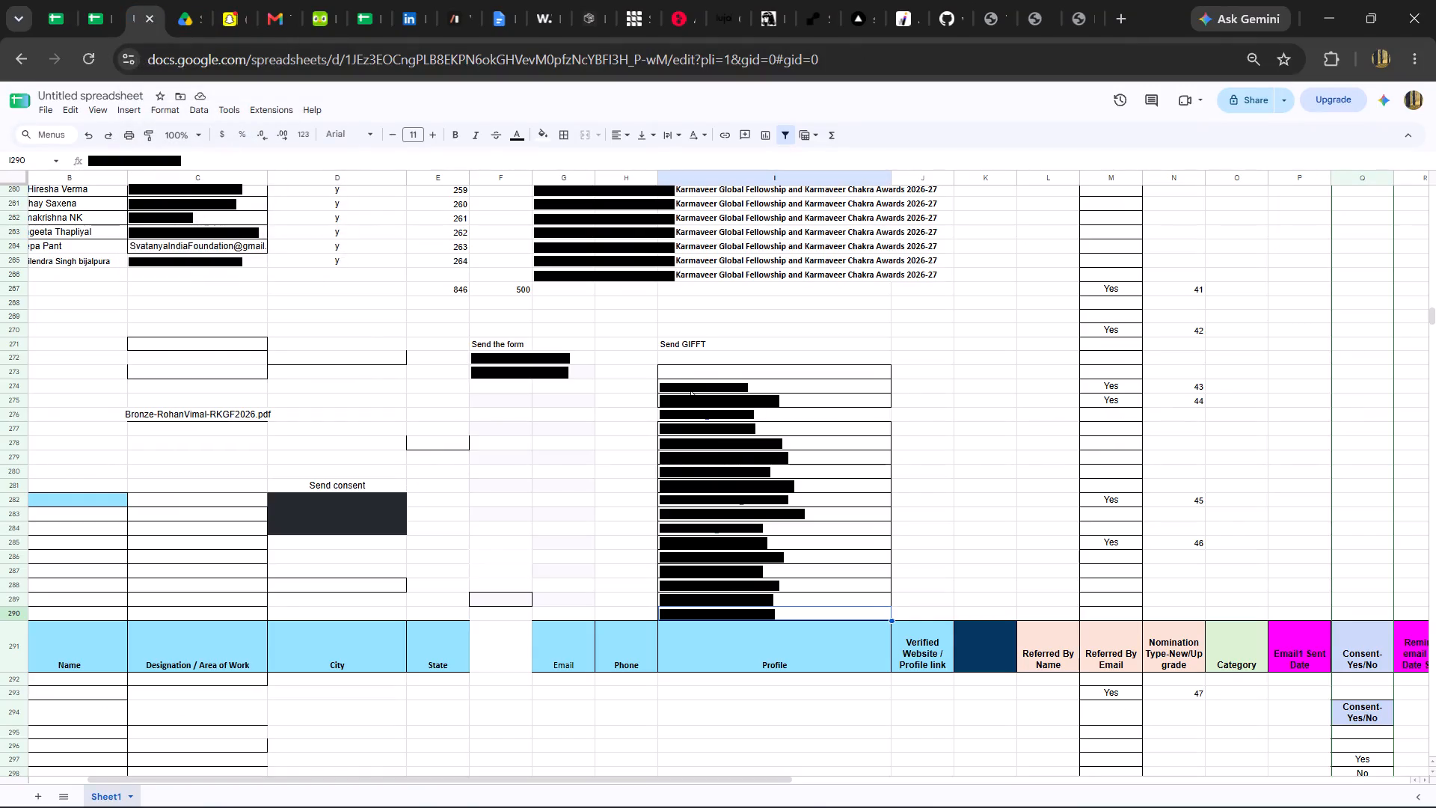
pyautogui.click(690, 391)
pyautogui.press('Down')
pyautogui.press('Down')
pyautogui.press('Down')
pyautogui.press('Down')
pyautogui.press('Down')
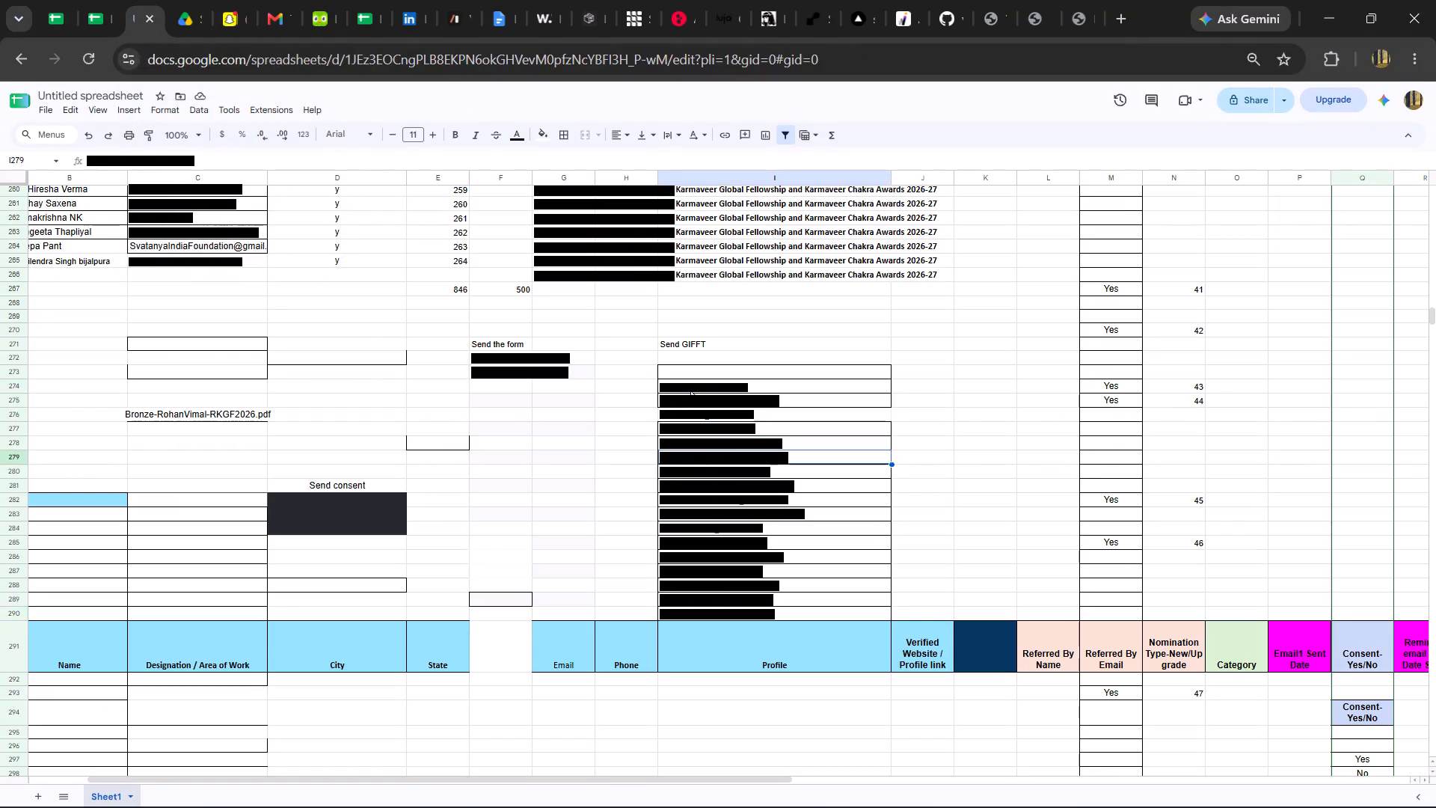
pyautogui.press('Down')
pyautogui.press('Down')
pyautogui.press('Down')
pyautogui.press('Down')
pyautogui.press('Down')
pyautogui.press('Down')
pyautogui.press('Down')
pyautogui.press('Down')
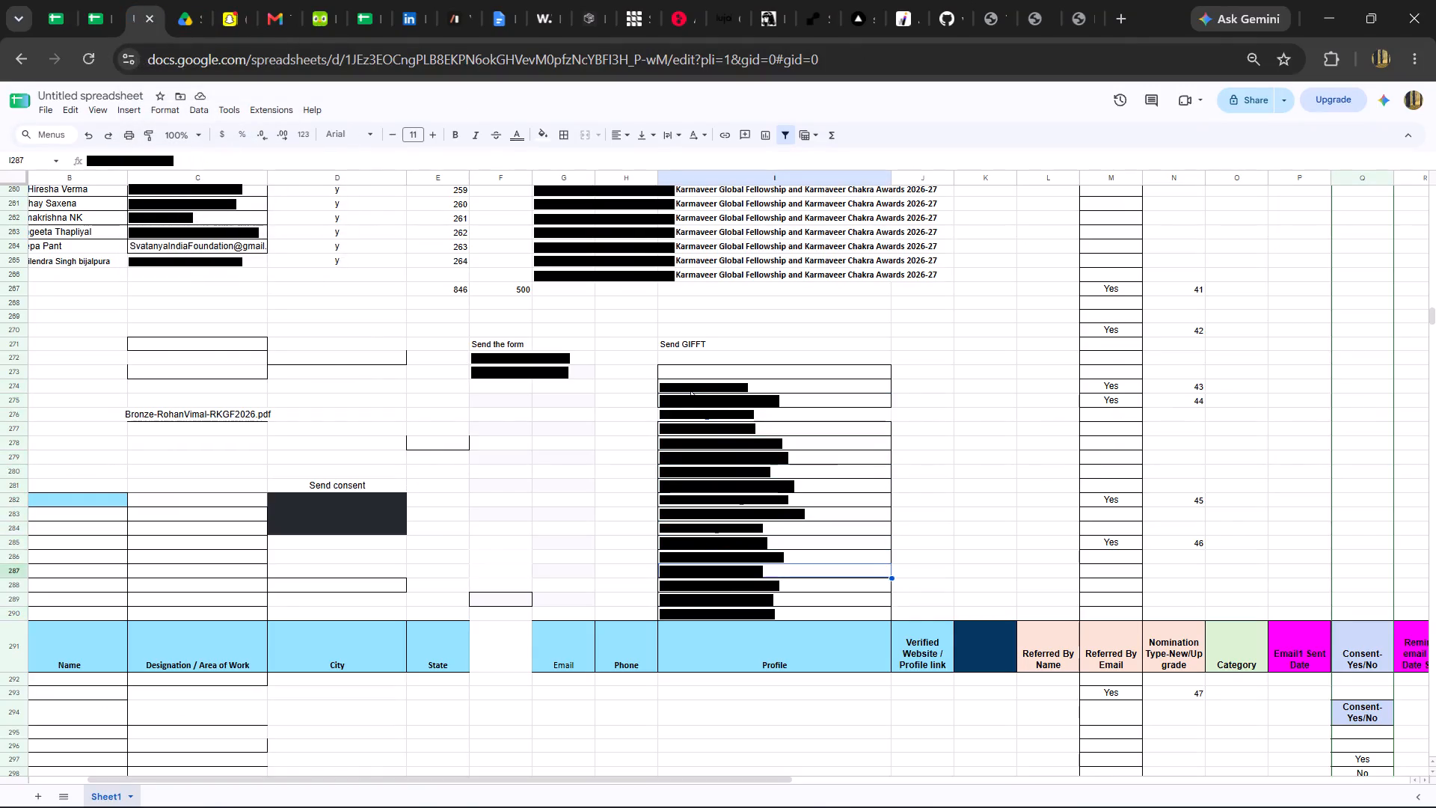
pyautogui.press('Down')
pyautogui.press('Down')
pyautogui.press('Down')
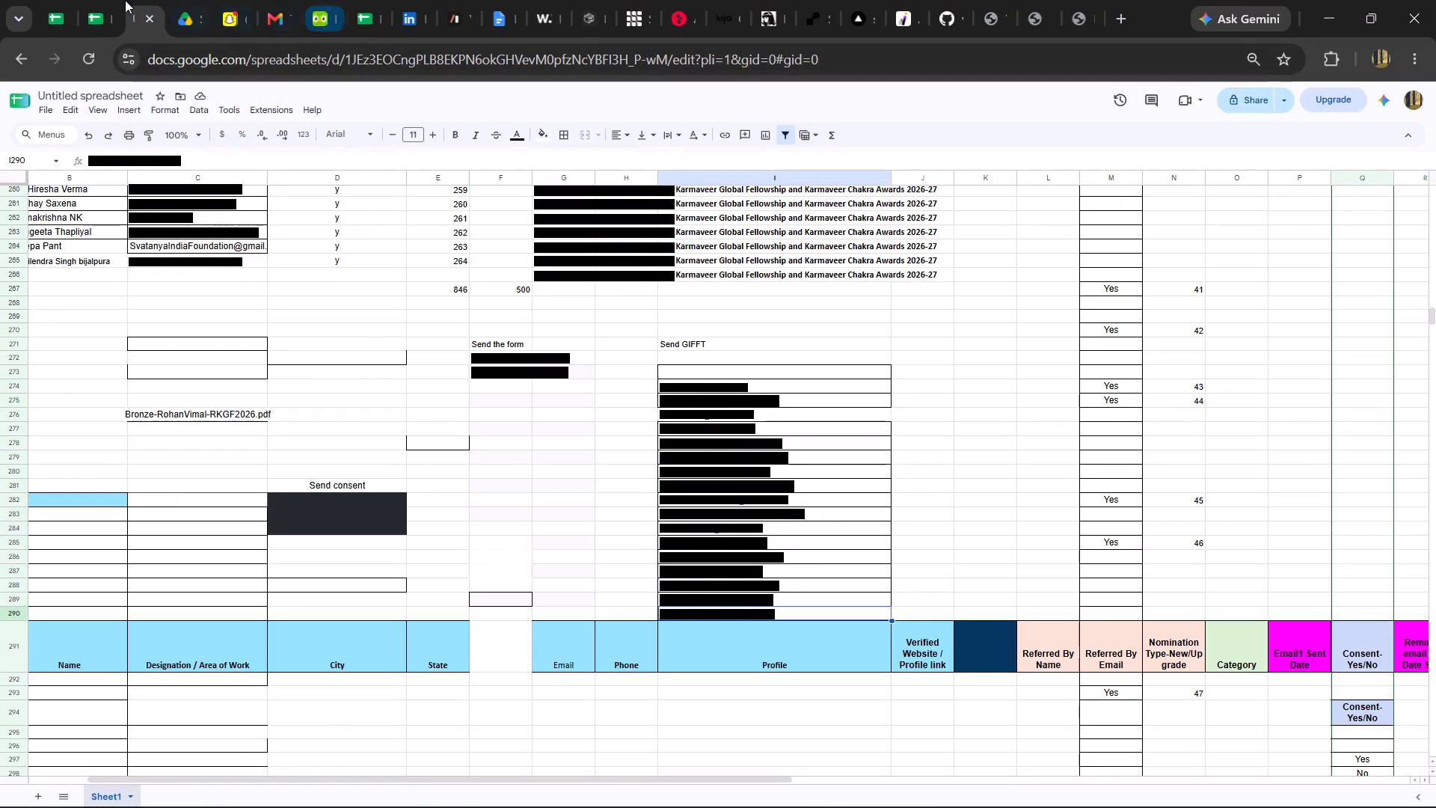
# Review the New (SN) entries in the BRONZE confirmed nominations sheet down to row 129.
pyautogui.click(55, 19)
pyautogui.scroll(-2, 1040, 381)
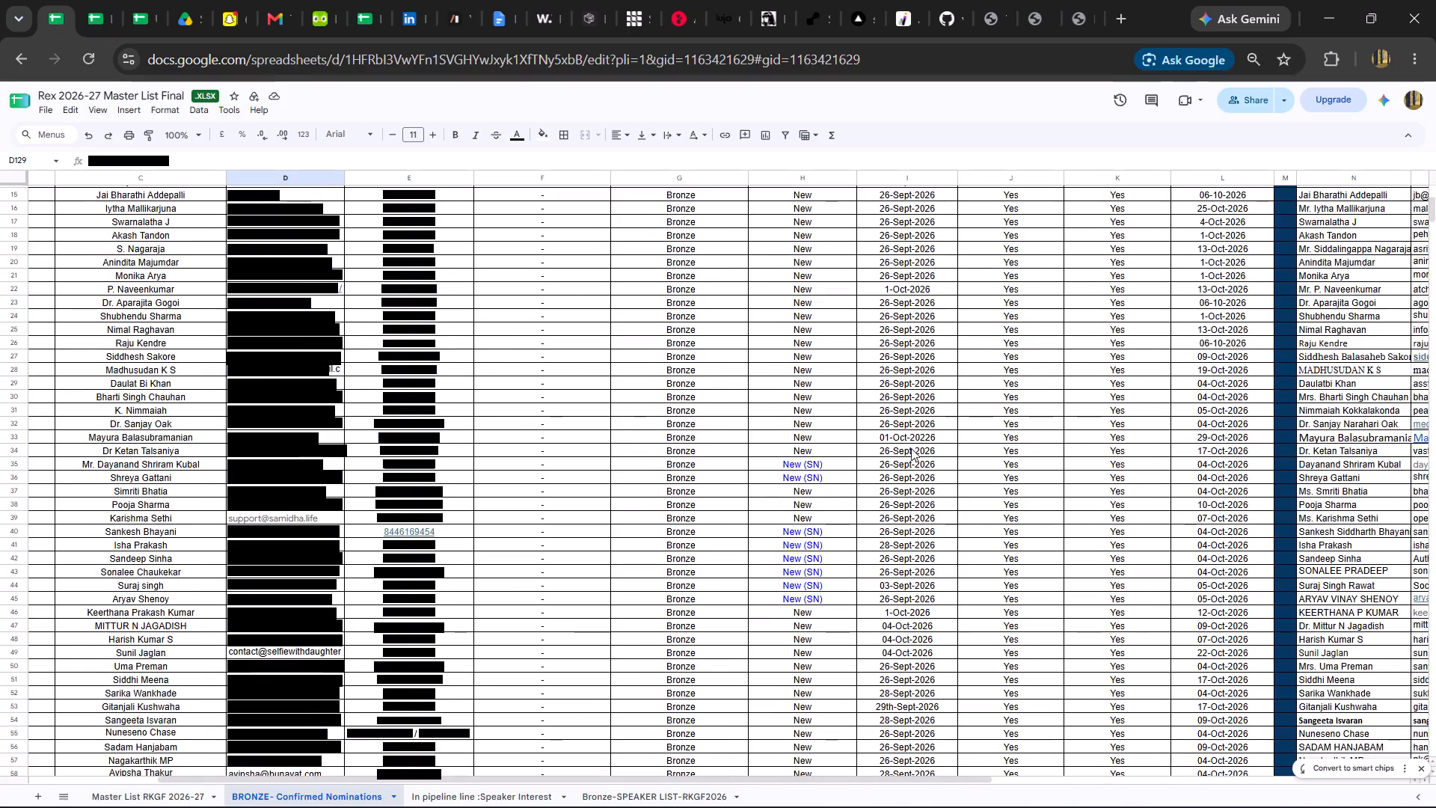
pyautogui.scroll(-1, 803, 481)
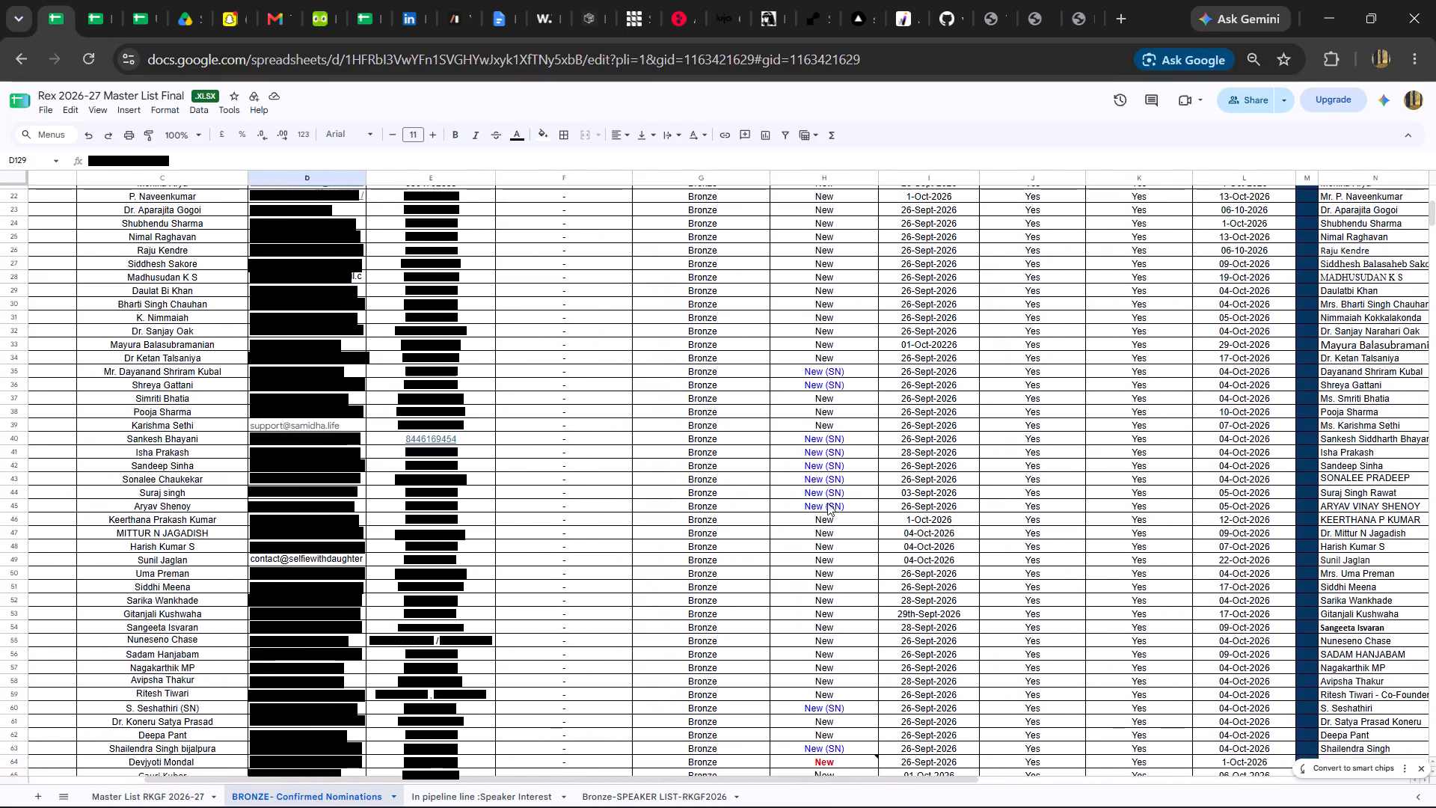
pyautogui.scroll(-2, 829, 444)
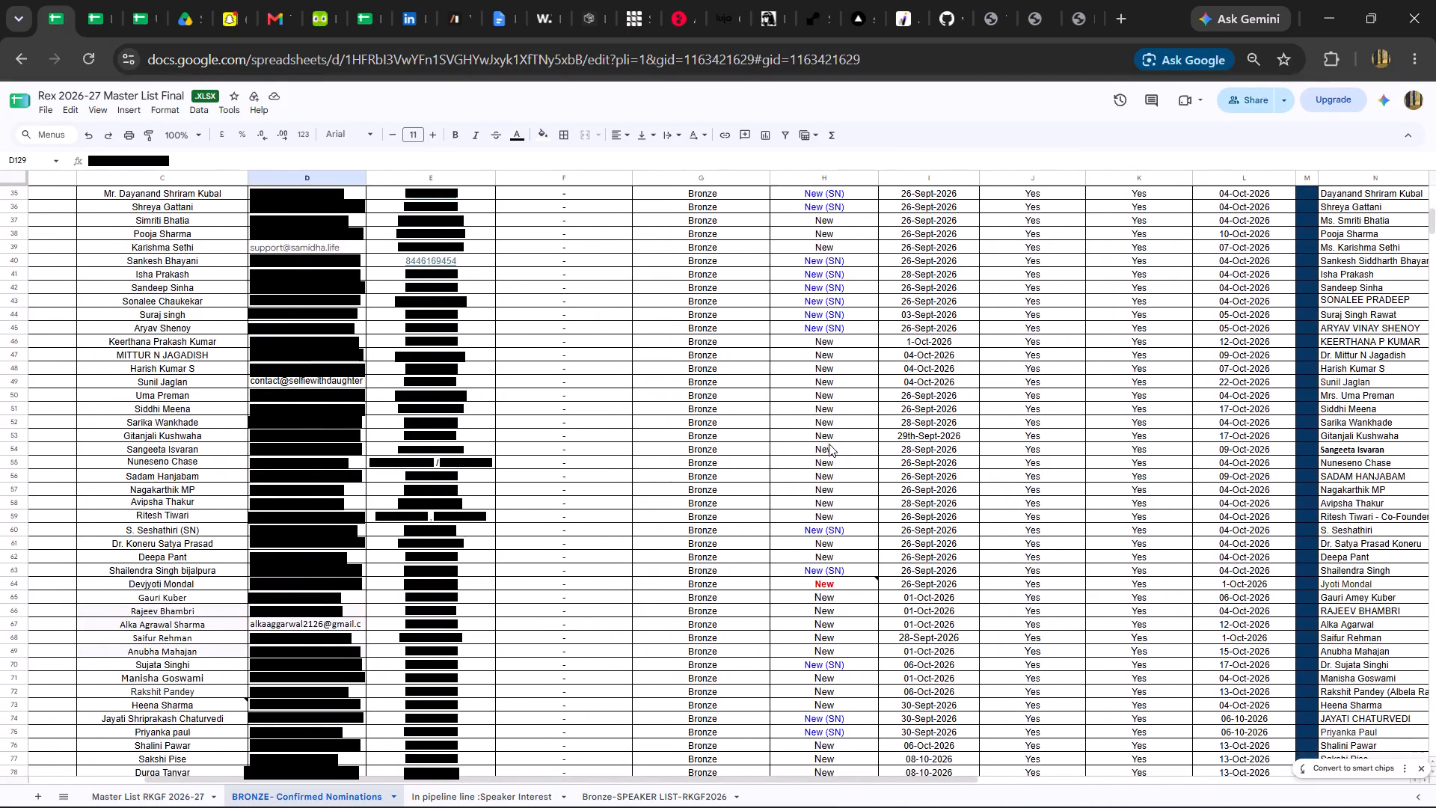
pyautogui.scroll(-2, 832, 572)
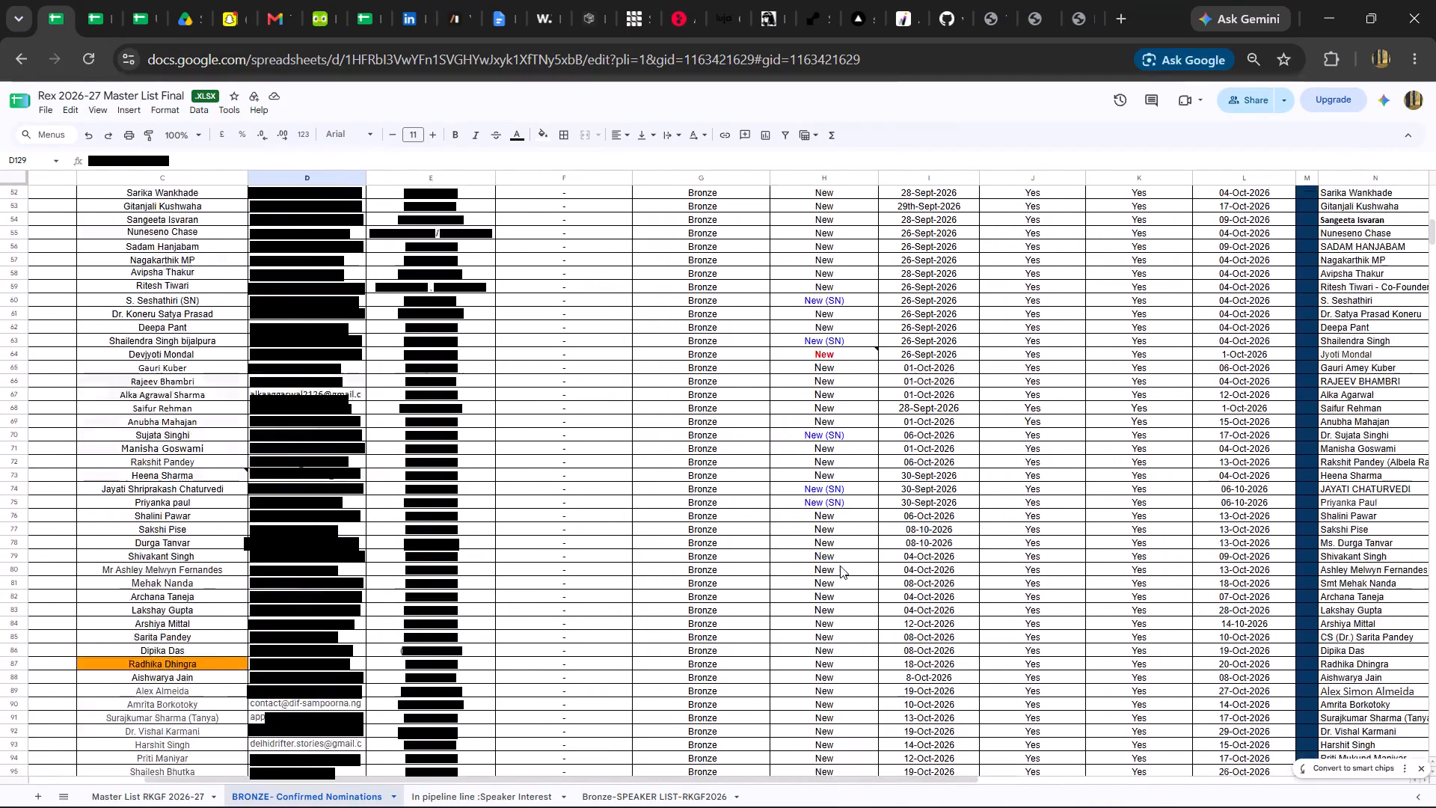
pyautogui.scroll(-4, 840, 566)
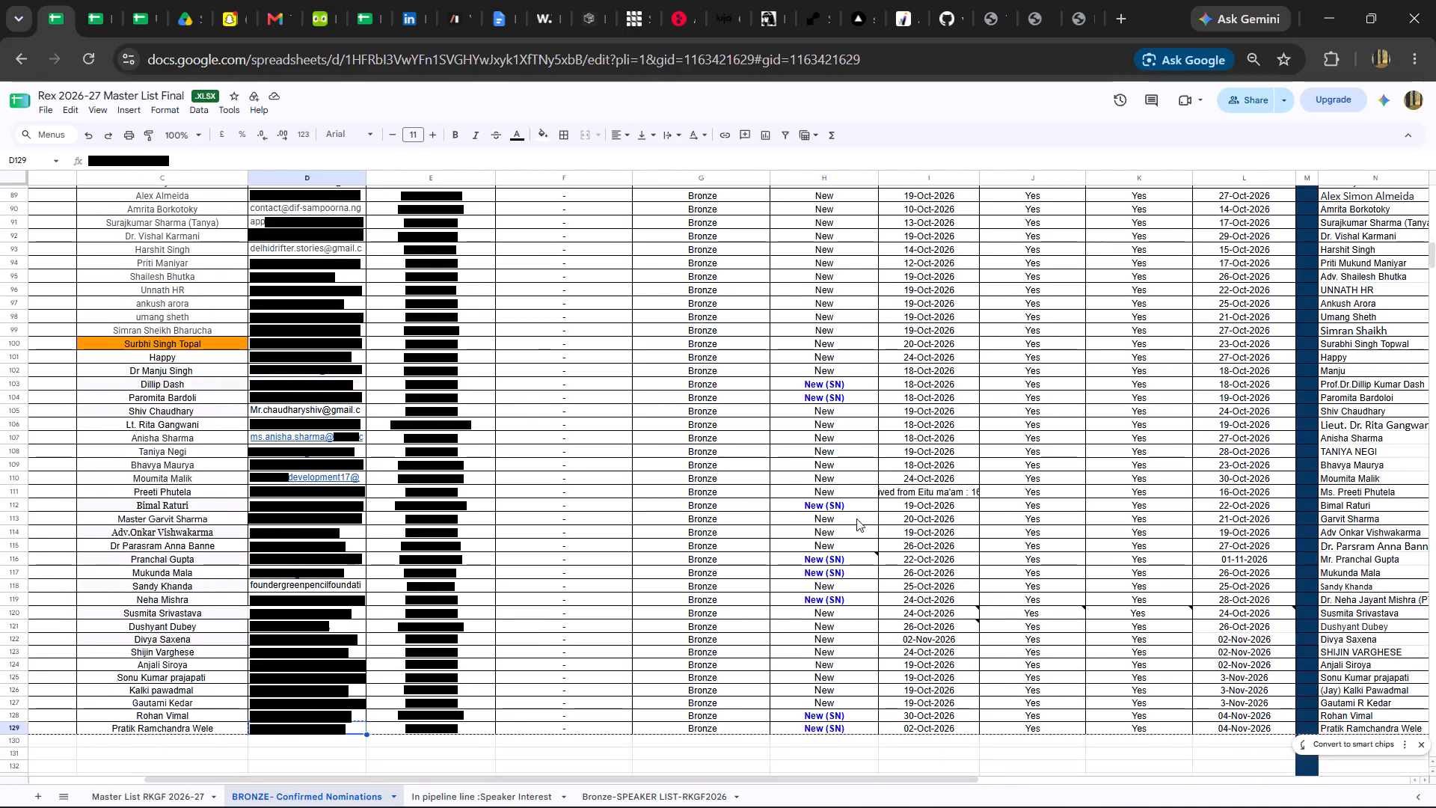
pyautogui.scroll(-1, 859, 566)
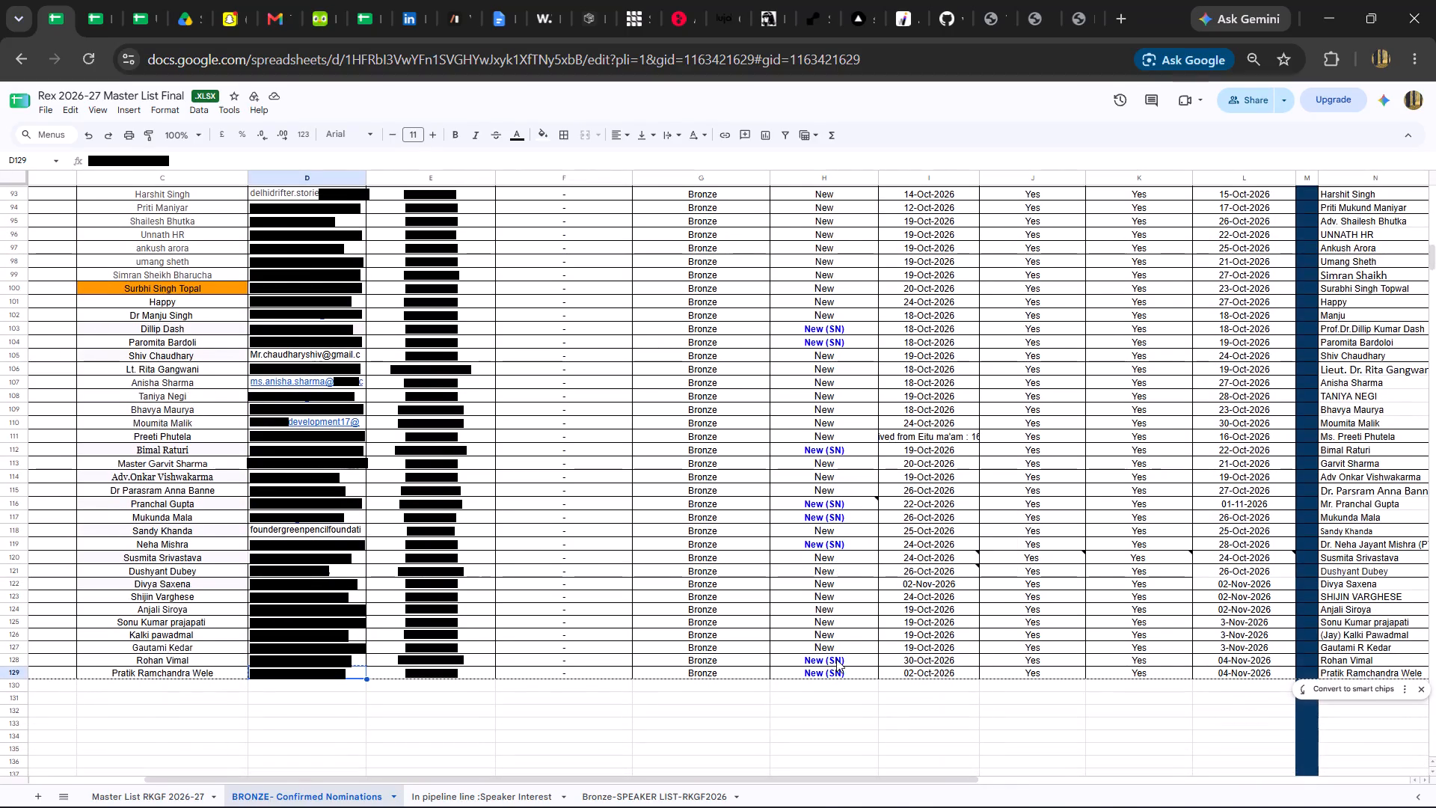
pyautogui.scroll(1, 760, 628)
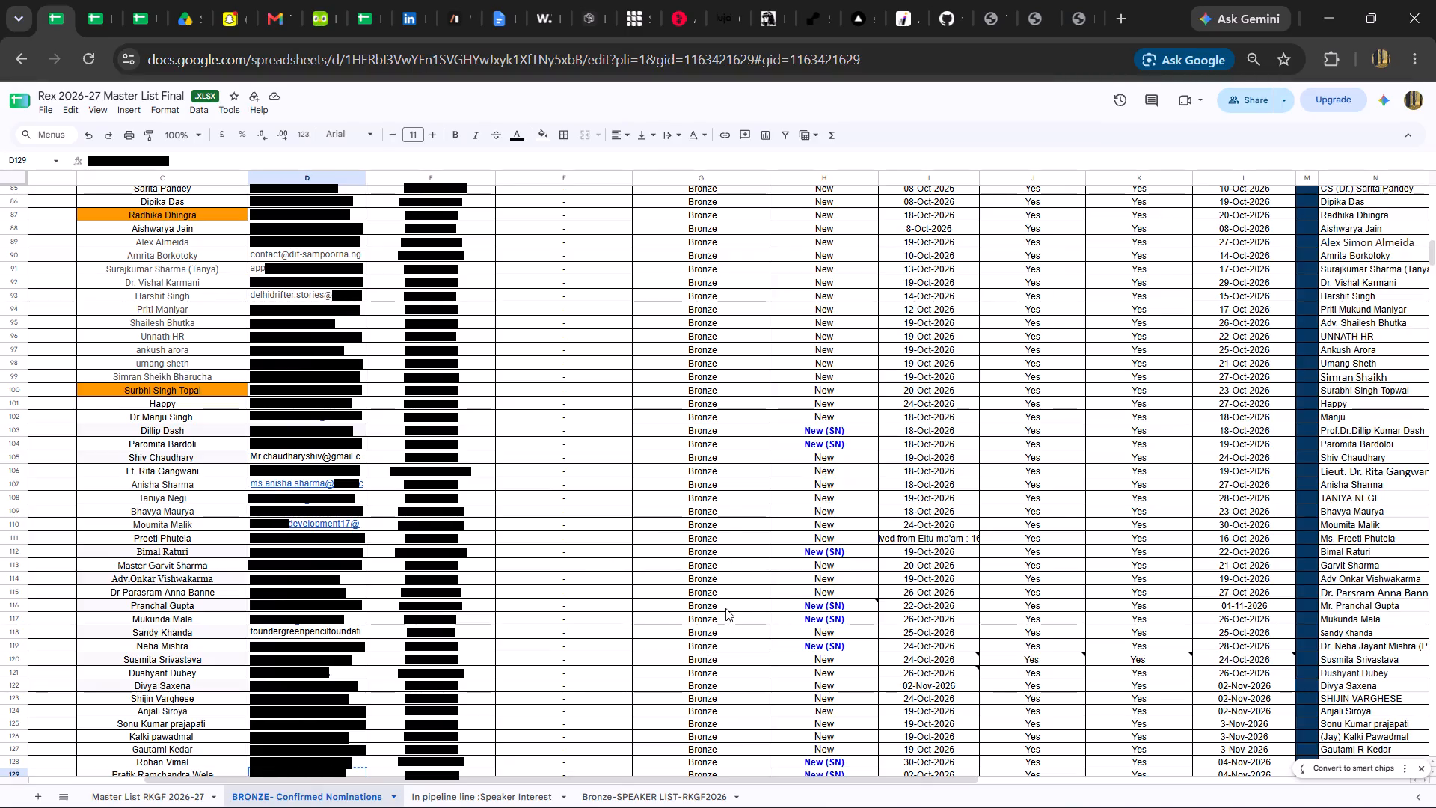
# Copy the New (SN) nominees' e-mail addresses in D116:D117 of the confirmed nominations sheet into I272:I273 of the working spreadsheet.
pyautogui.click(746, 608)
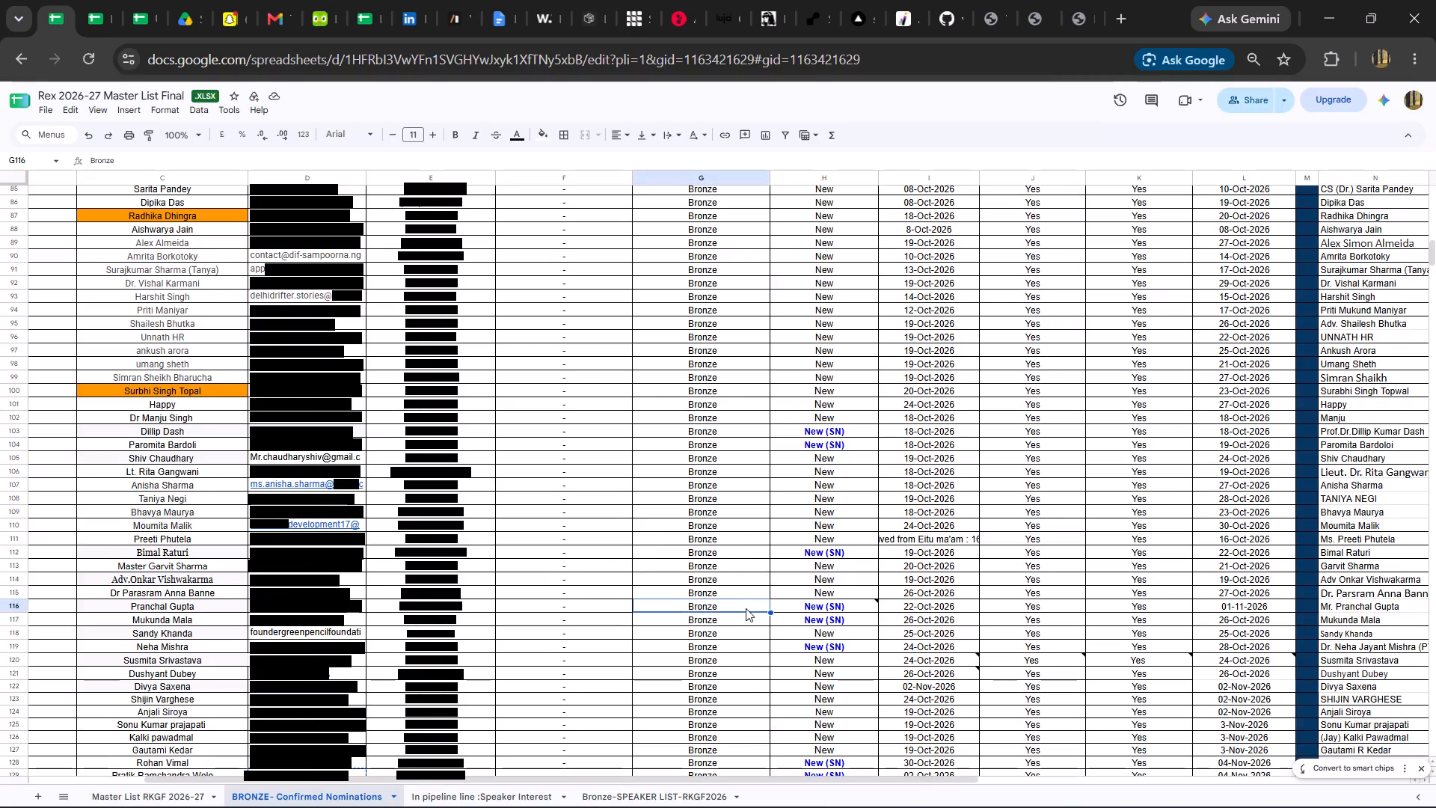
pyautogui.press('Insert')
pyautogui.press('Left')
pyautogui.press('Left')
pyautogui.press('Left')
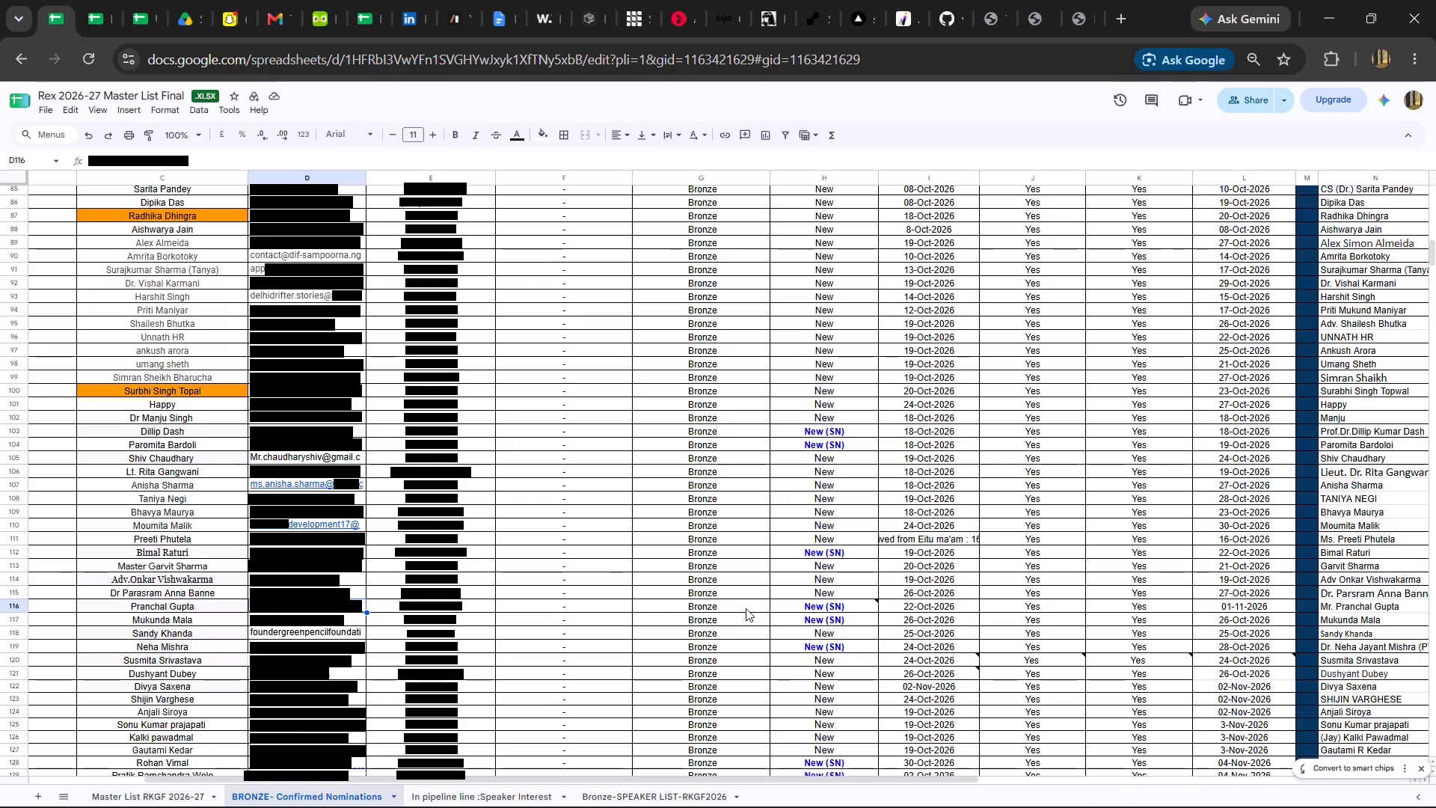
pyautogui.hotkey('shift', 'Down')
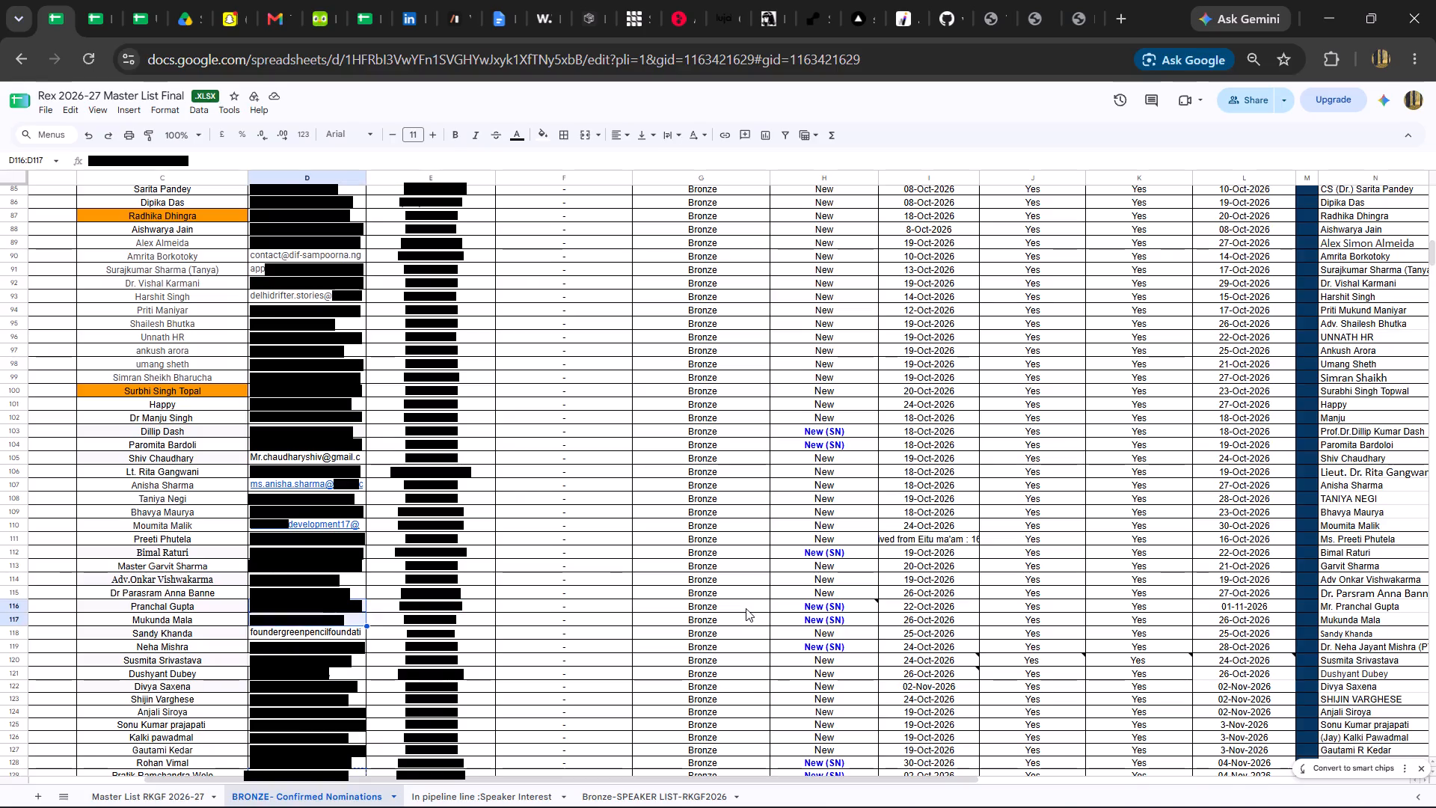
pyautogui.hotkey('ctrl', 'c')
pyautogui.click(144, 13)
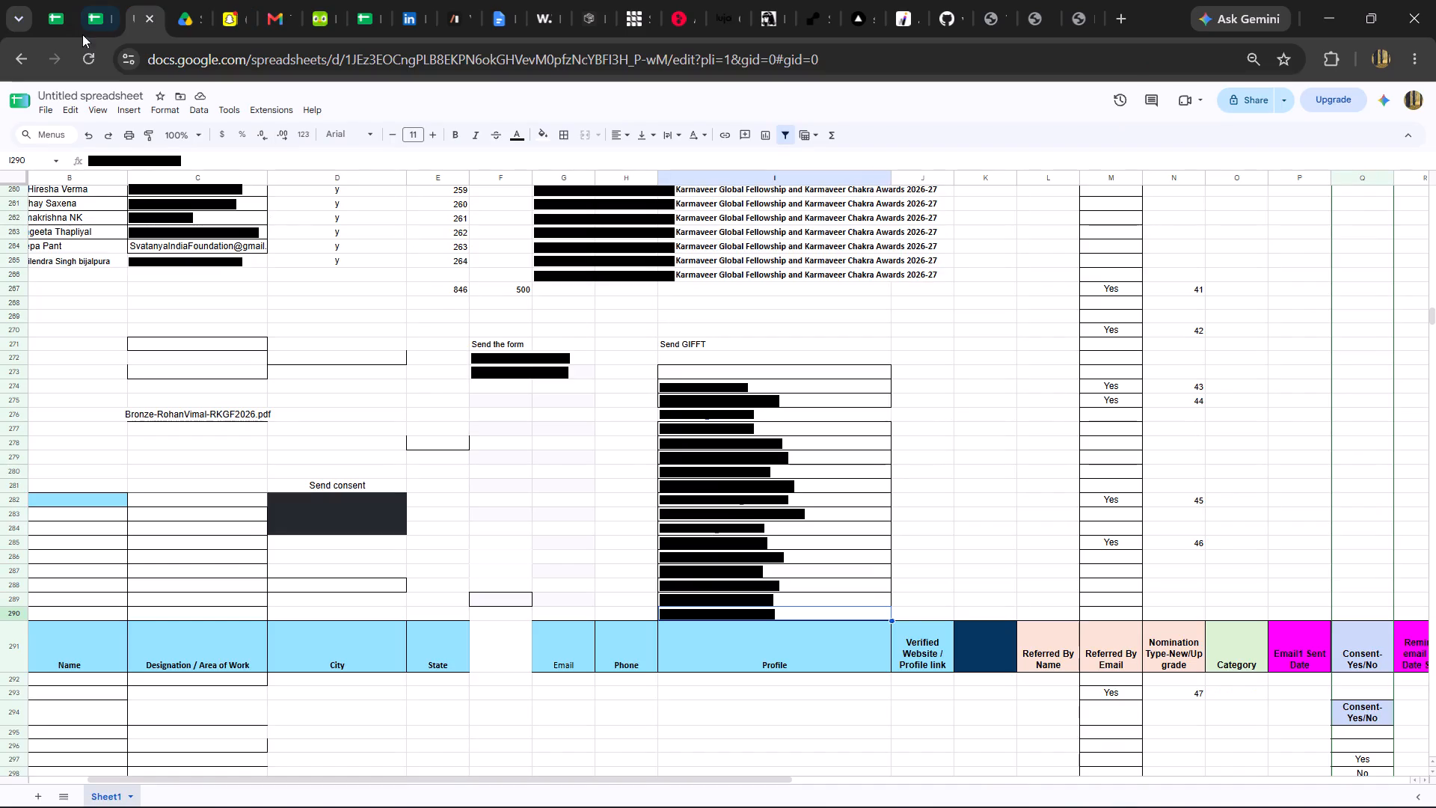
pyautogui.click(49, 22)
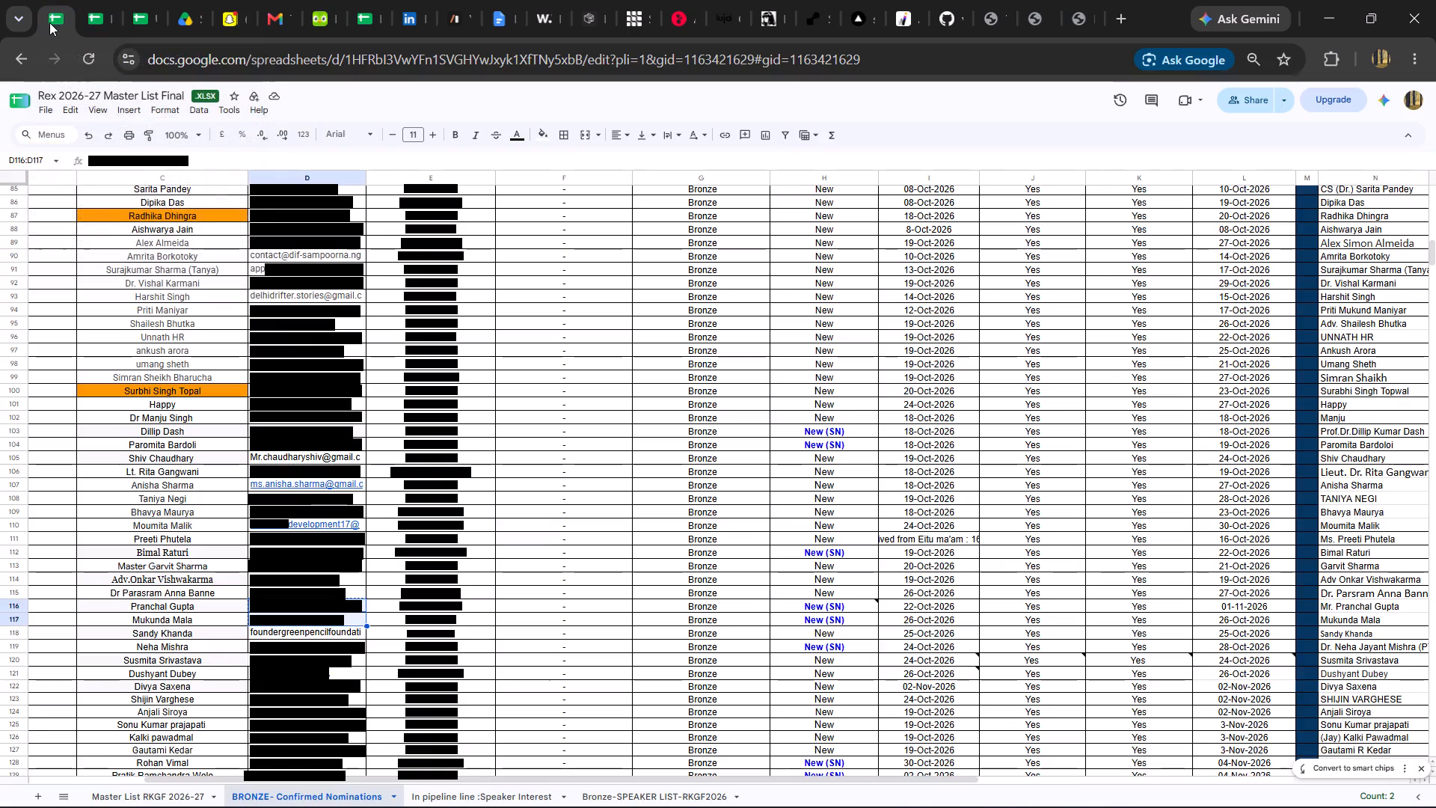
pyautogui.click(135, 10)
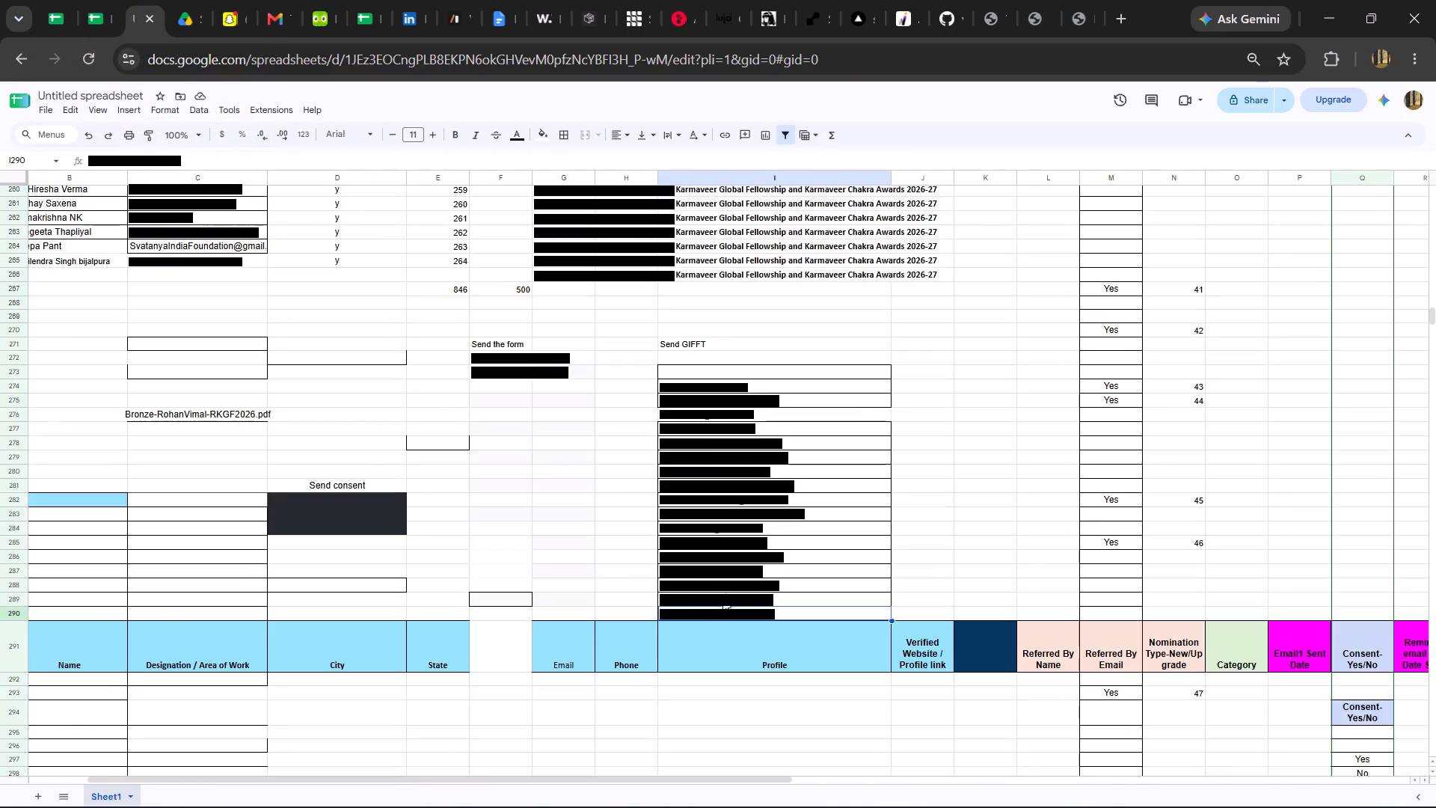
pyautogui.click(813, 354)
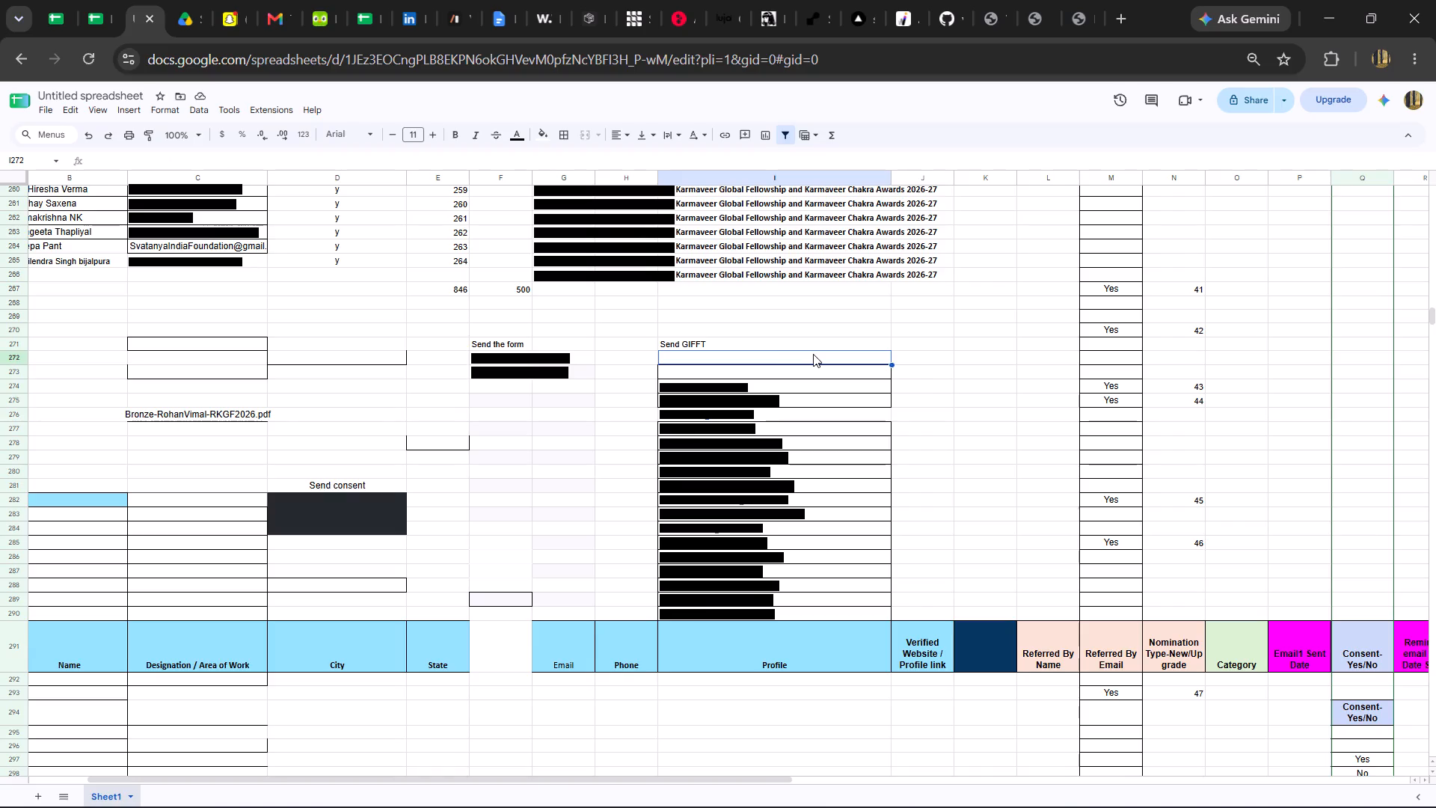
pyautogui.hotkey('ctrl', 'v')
pyautogui.moveTo(832, 361); pyautogui.dragTo(832, 607)
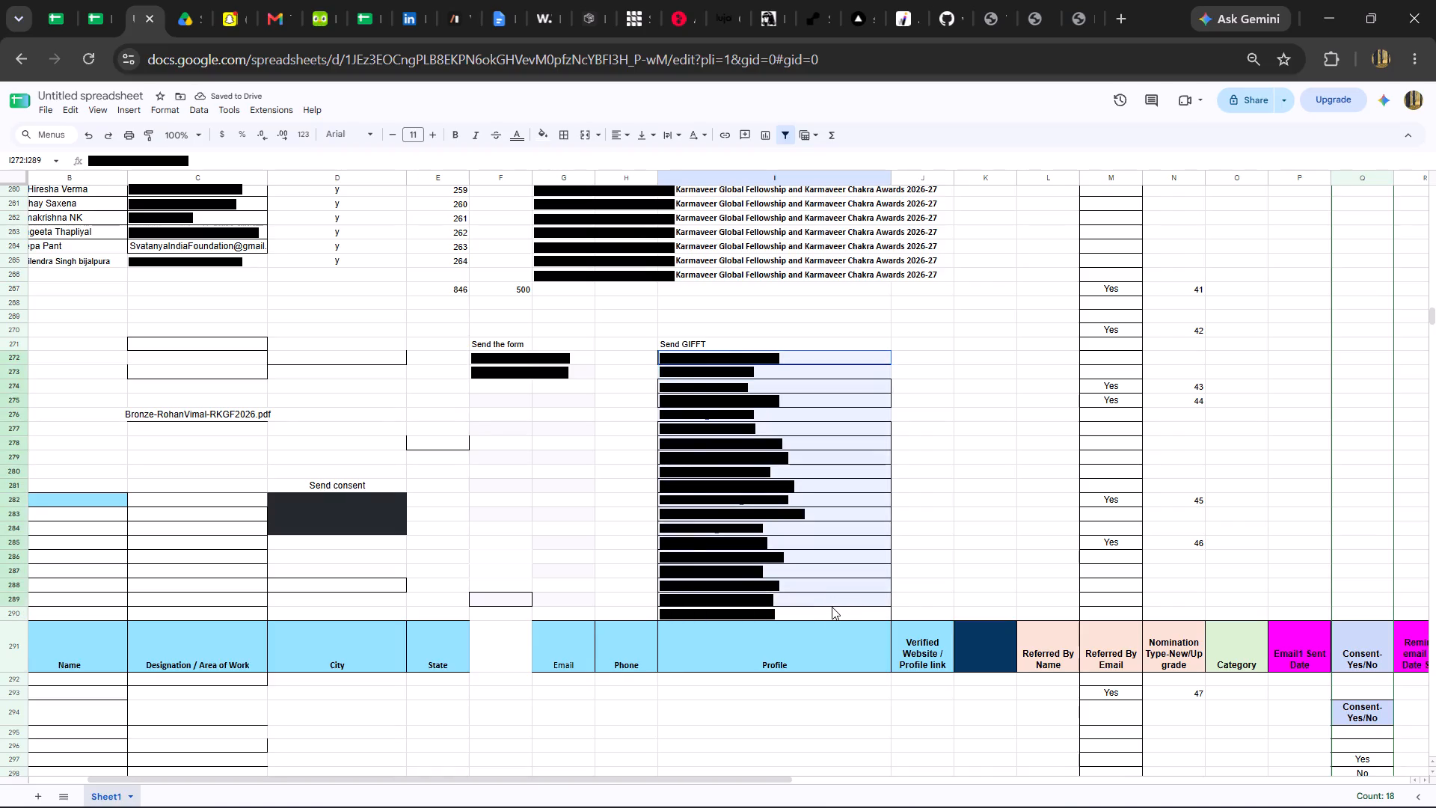
pyautogui.moveTo(832, 607); pyautogui.dragTo(830, 616)
pyautogui.hotkey('ctrl', 'x')
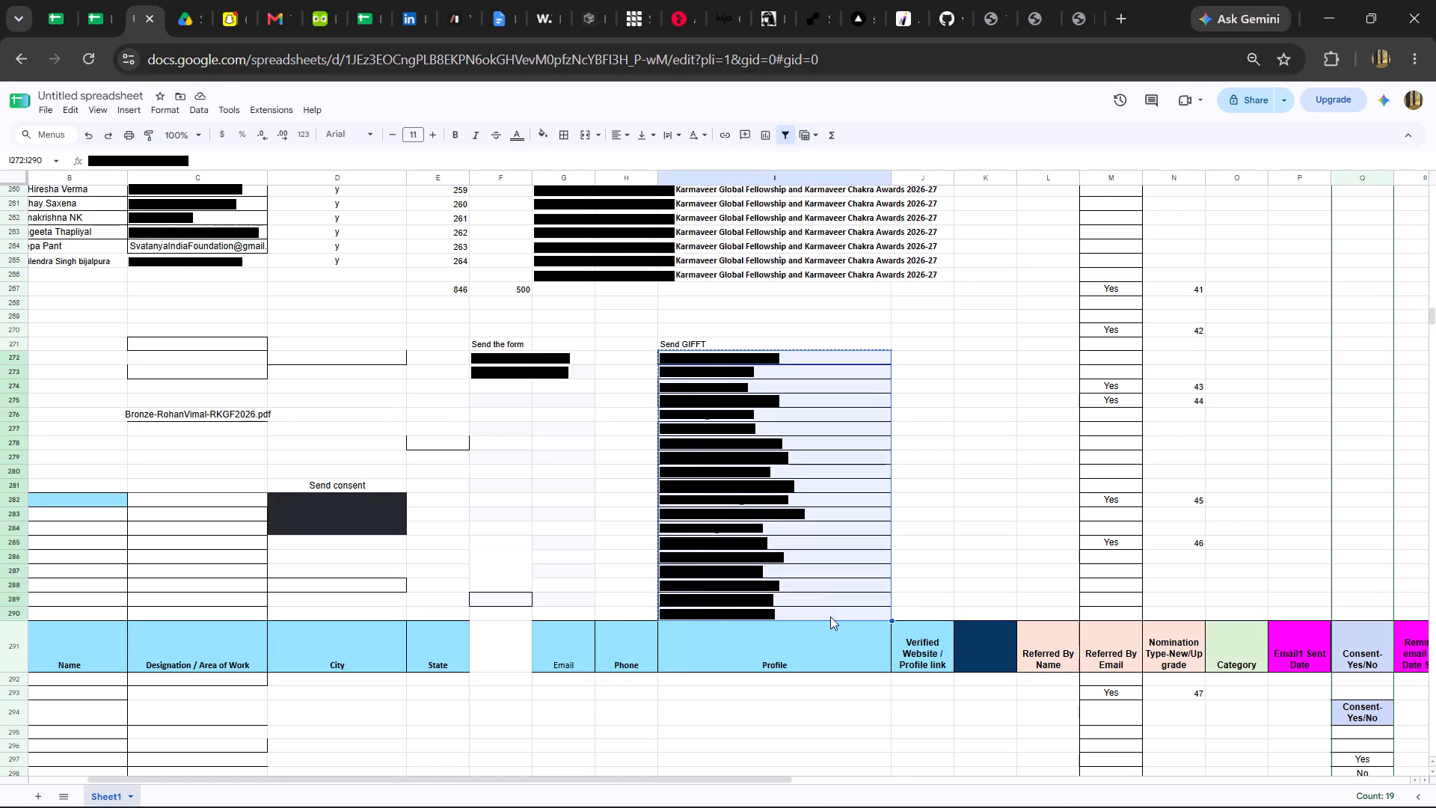
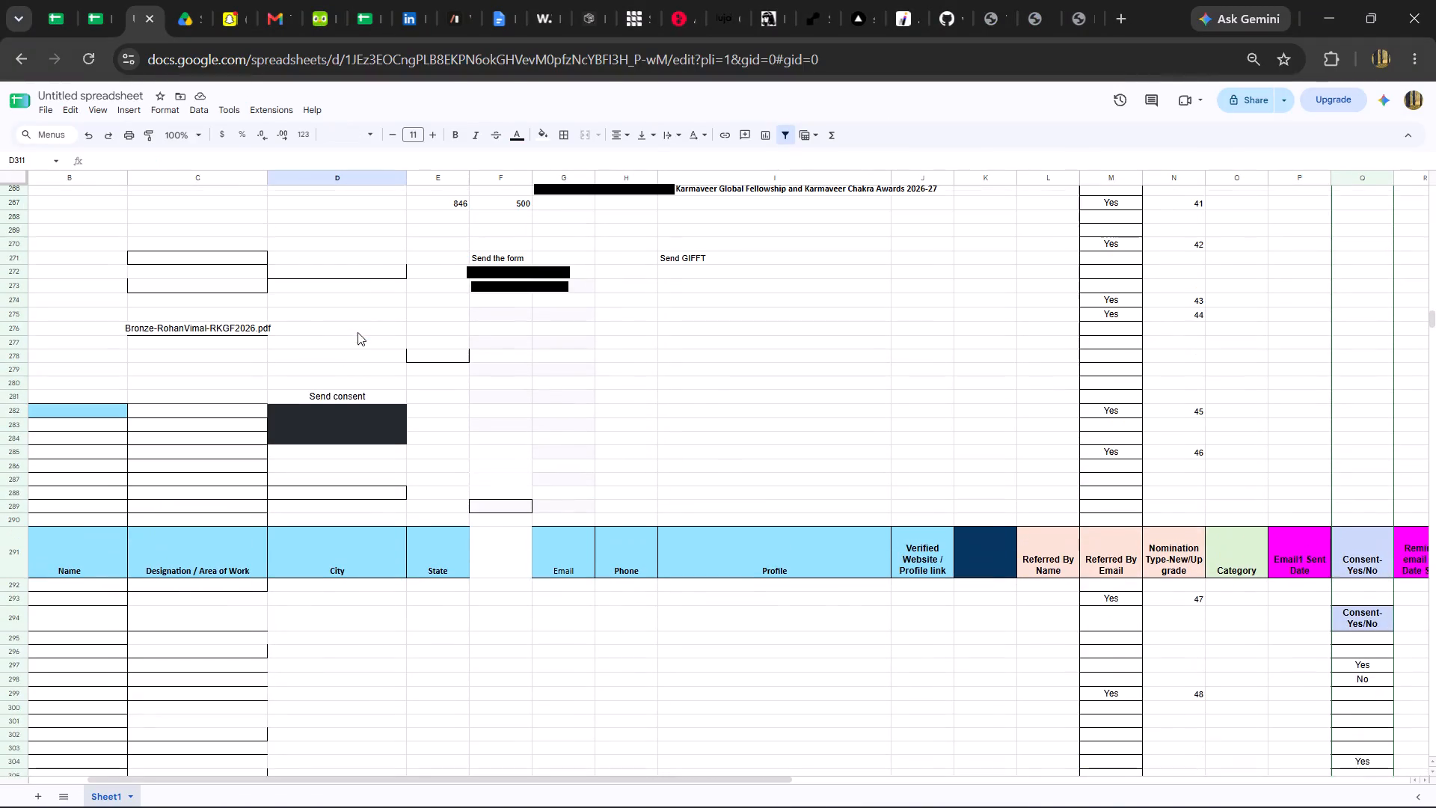
# Switch back to the Rex 2026-27 Master List Final spreadsheet and look over its Bronze confirmed nominations.
pyautogui.click(64, 17)
pyautogui.scroll(1, 286, 411)
pyautogui.scroll(-1, 286, 411)
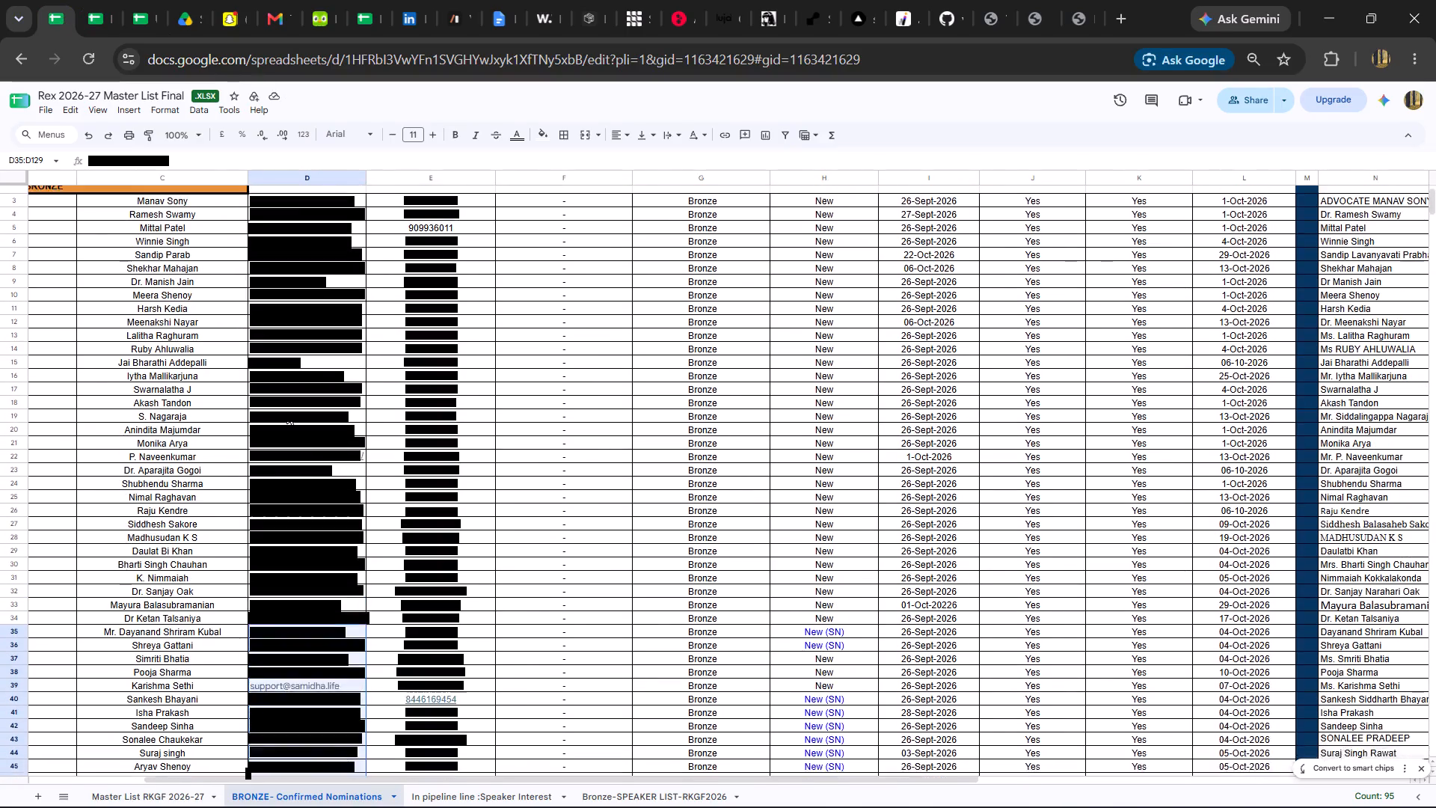
# Look through the nominee rows and their New or New (SN) types in the BRONZE- Confirmed Nominations sheet, down to row 129 and back.
pyautogui.scroll(-2, 286, 411)
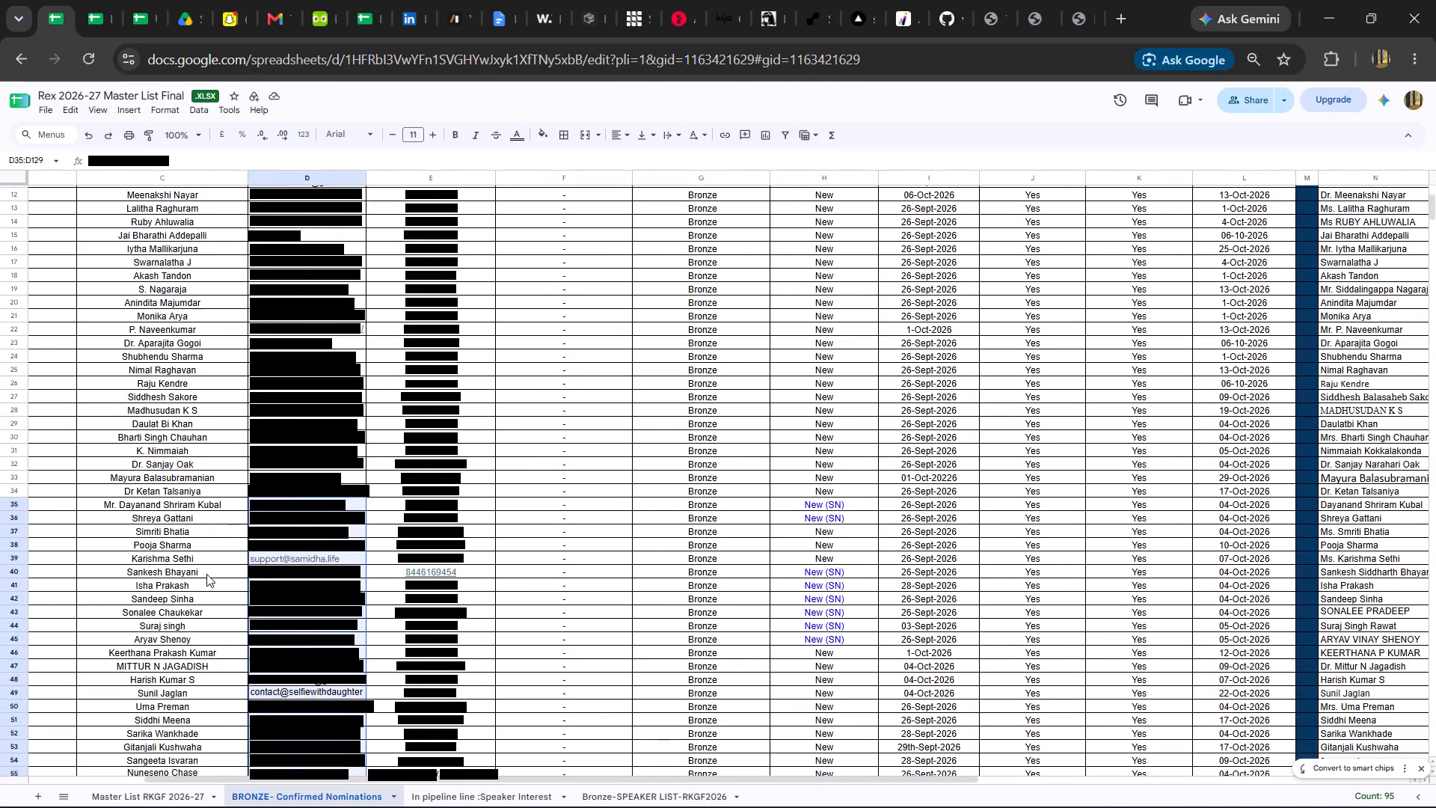
pyautogui.scroll(-3, 206, 574)
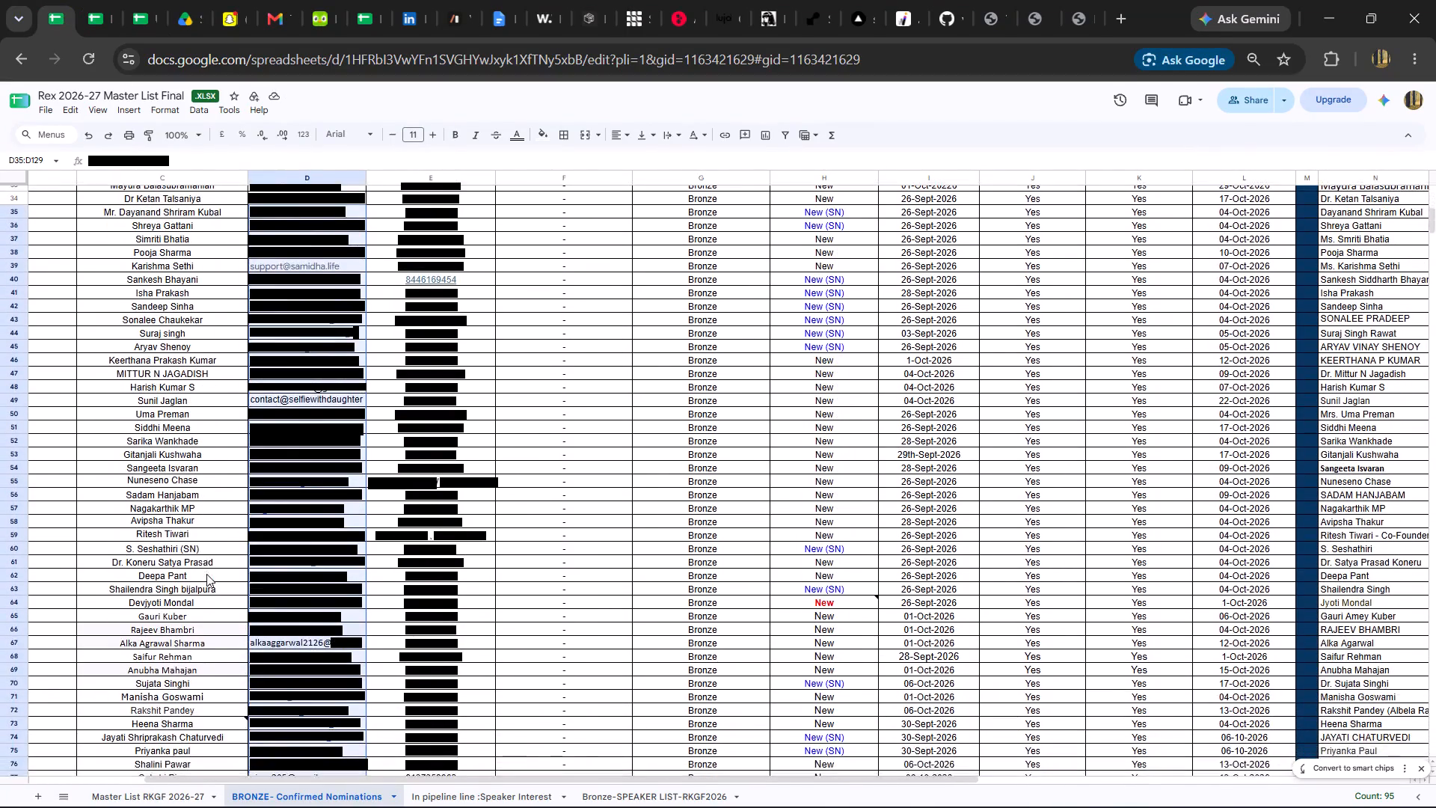
pyautogui.scroll(-4, 206, 574)
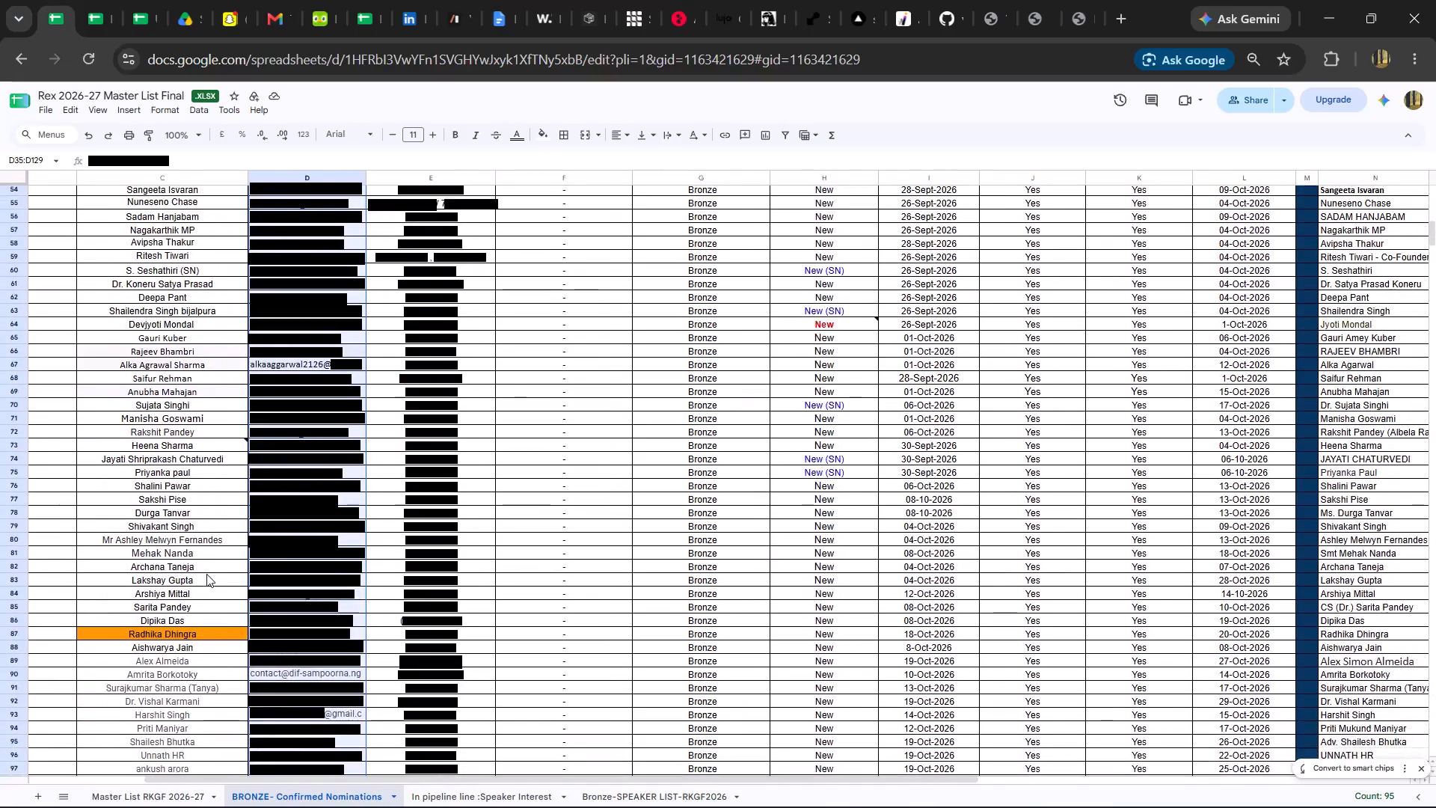
pyautogui.scroll(-1, 206, 574)
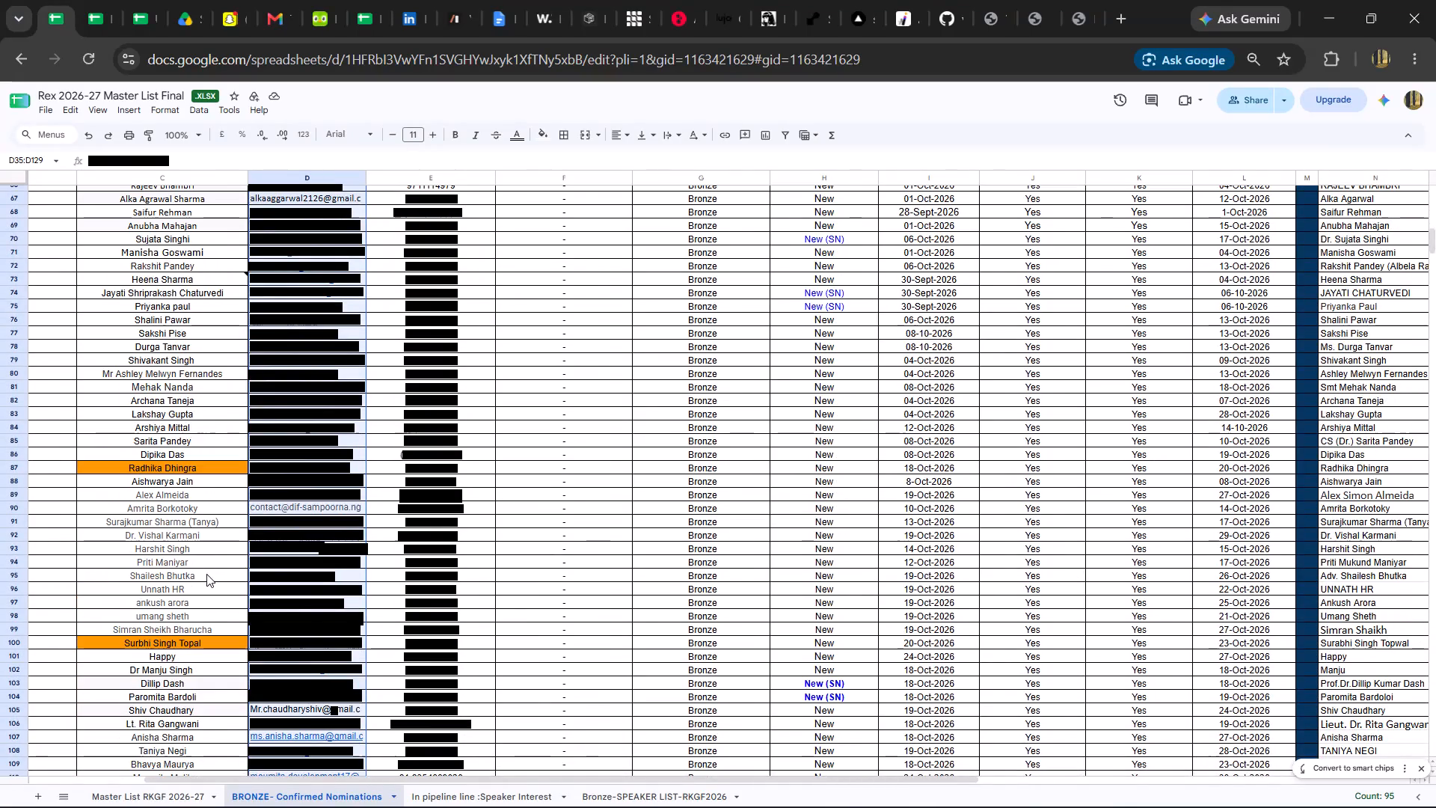
pyautogui.scroll(-2, 162, 479)
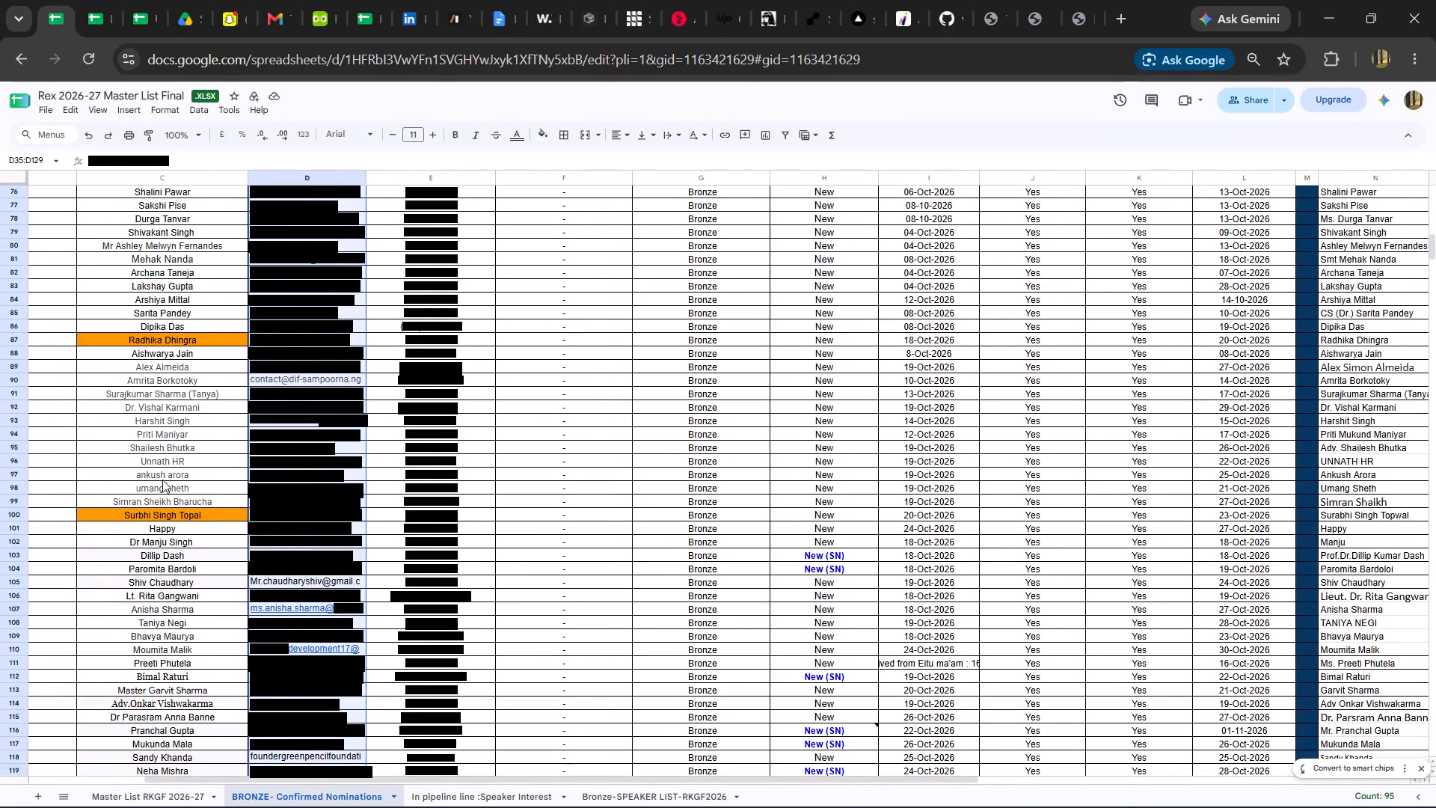
pyautogui.scroll(-1, 151, 696)
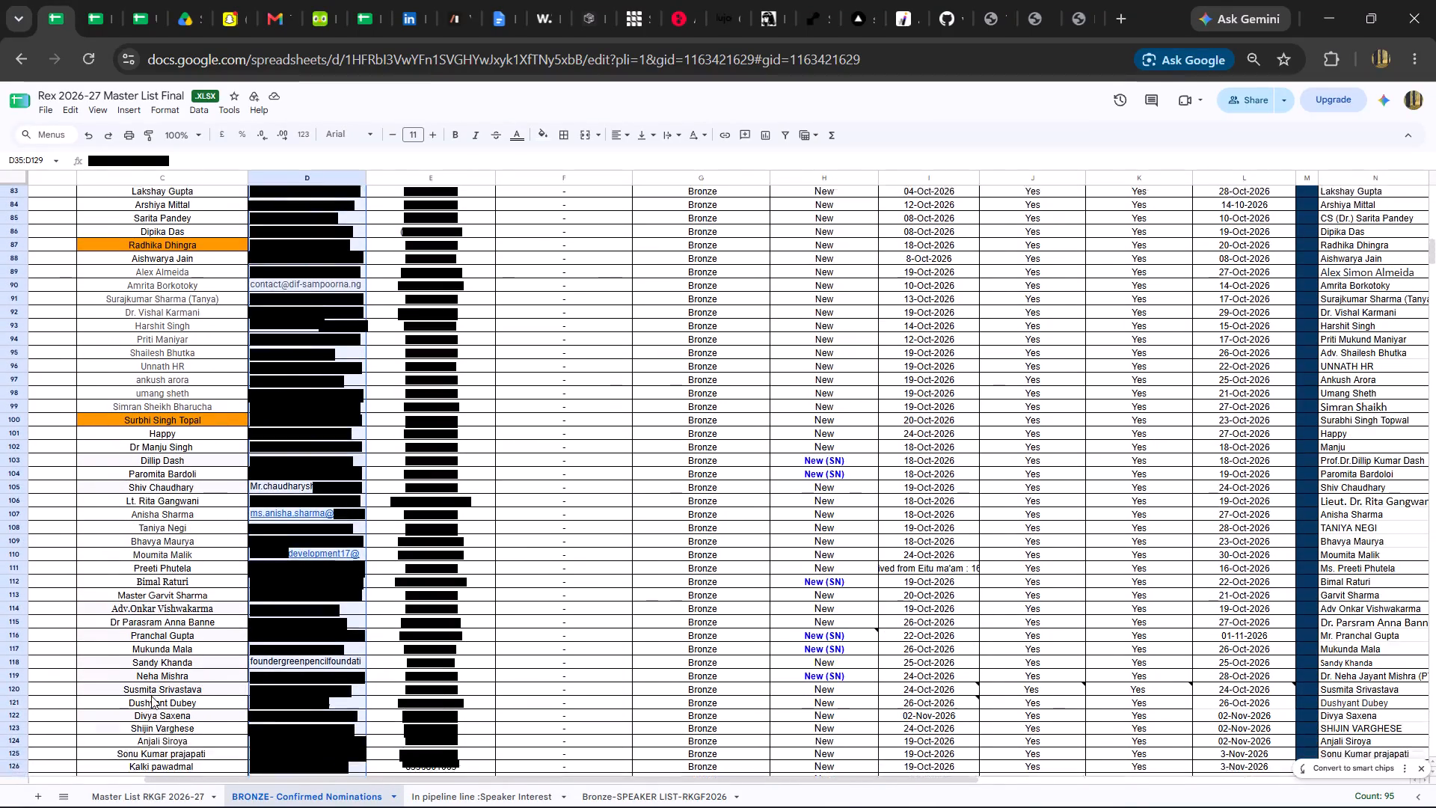
pyautogui.scroll(-2, 151, 696)
pyautogui.scroll(1, 151, 696)
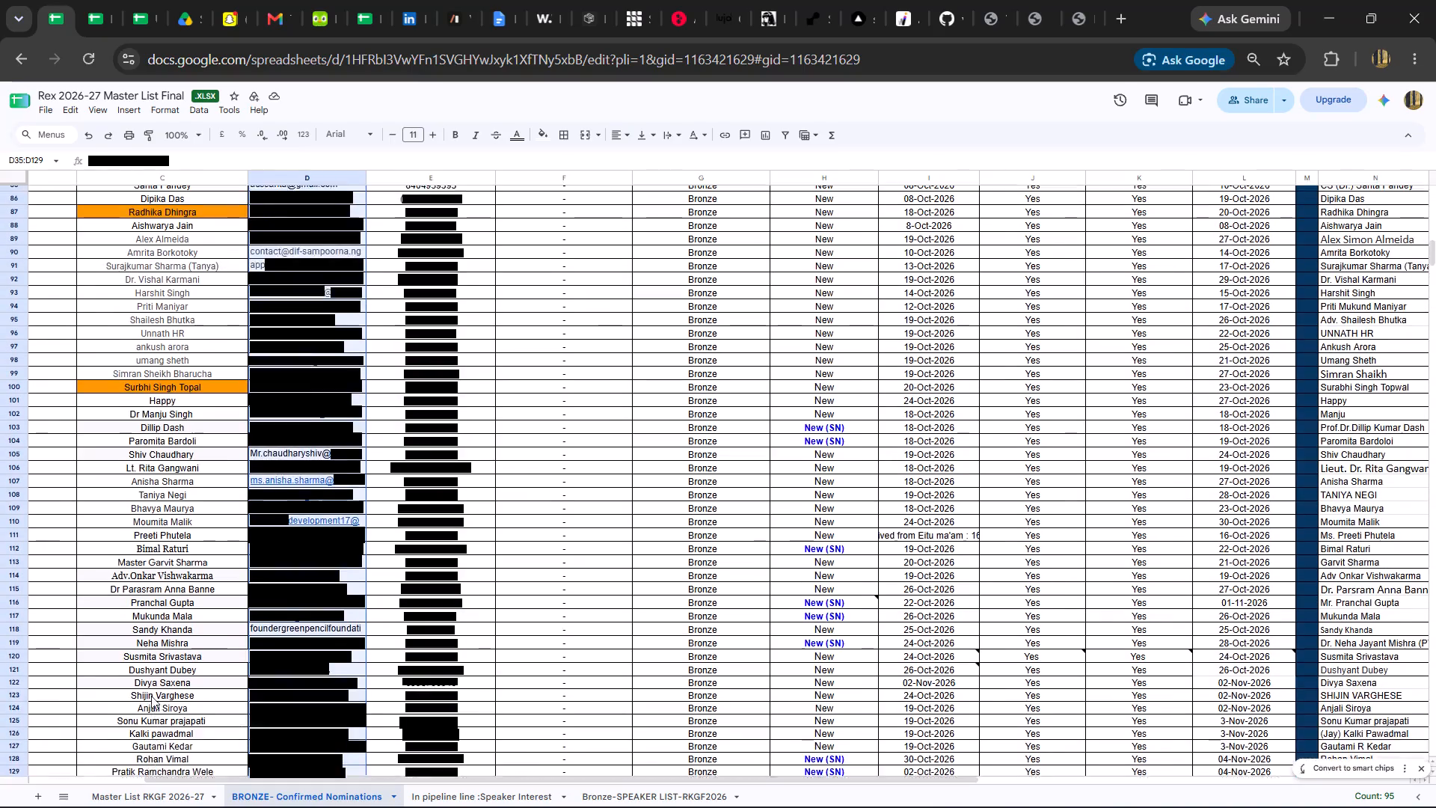
pyautogui.scroll(5, 151, 696)
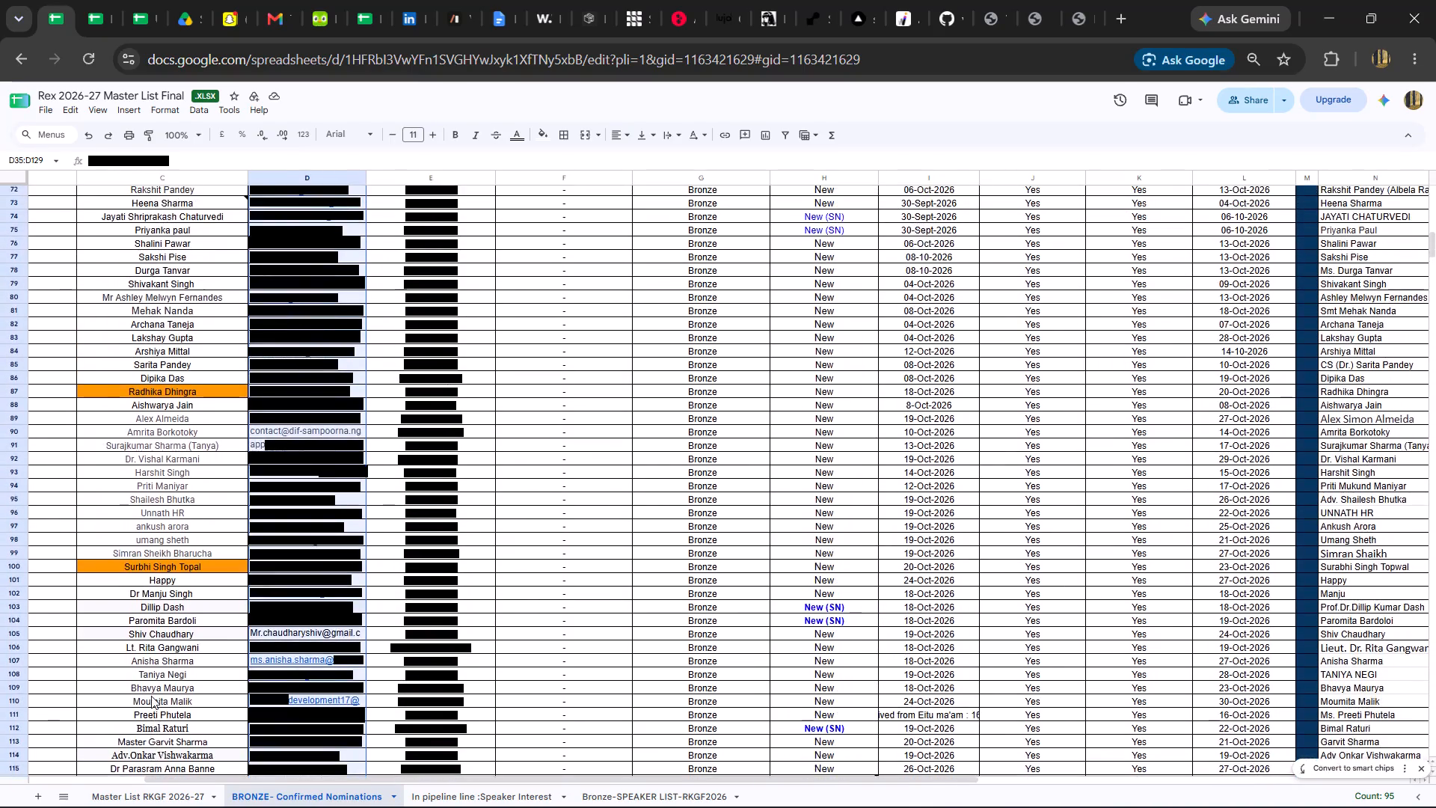
pyautogui.scroll(3, 151, 696)
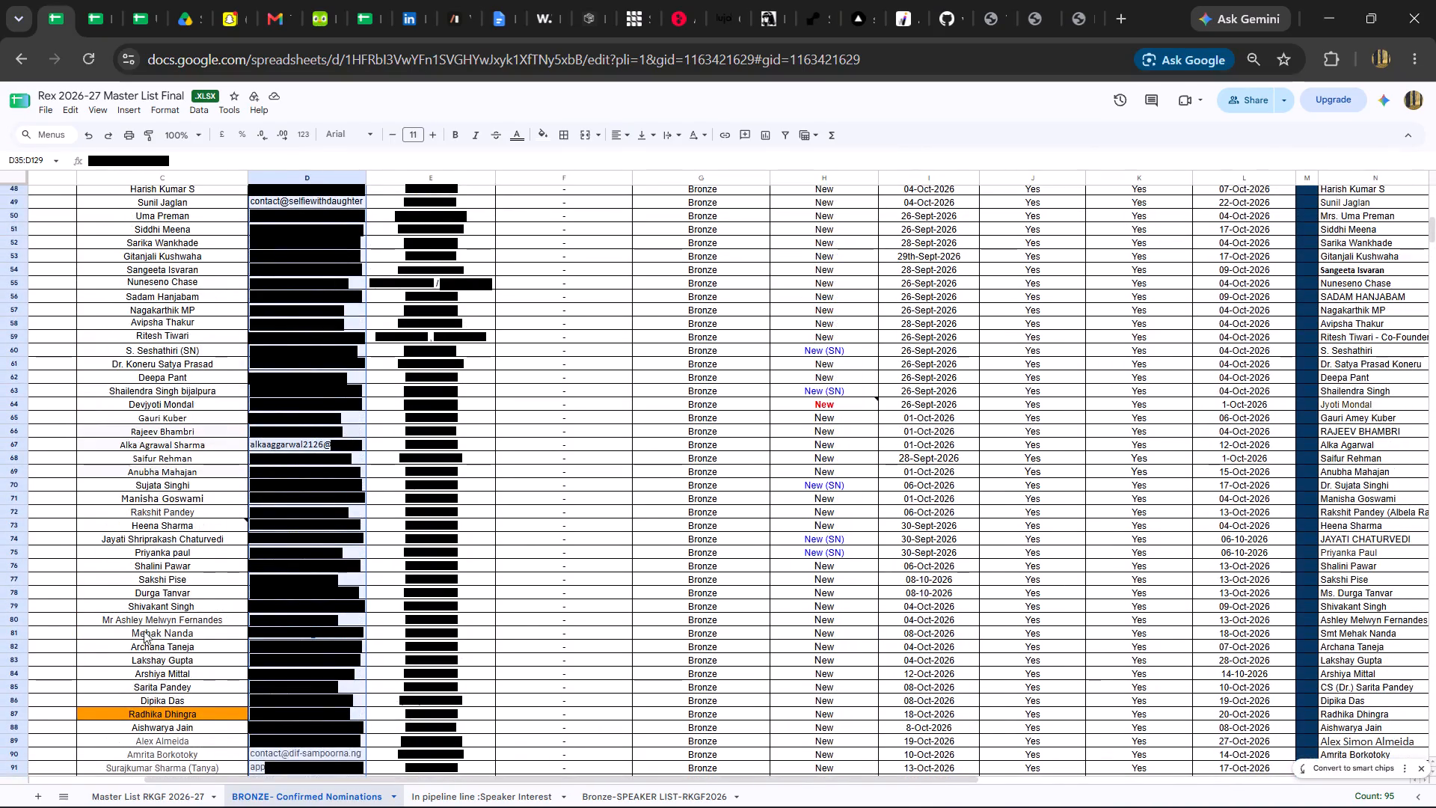
pyautogui.scroll(1, 136, 509)
pyautogui.scroll(1, 117, 376)
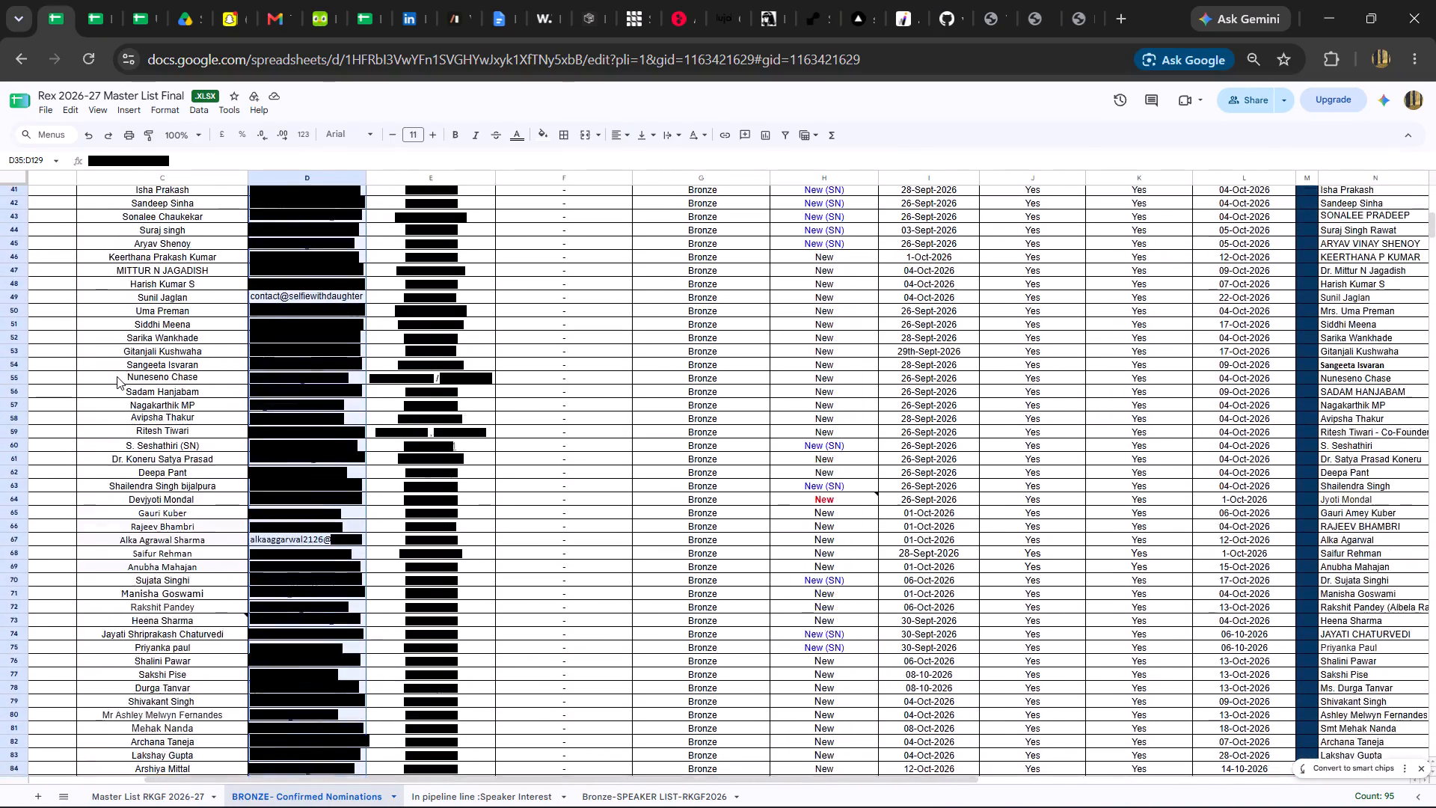
pyautogui.scroll(1, 117, 376)
pyautogui.scroll(1, 138, 319)
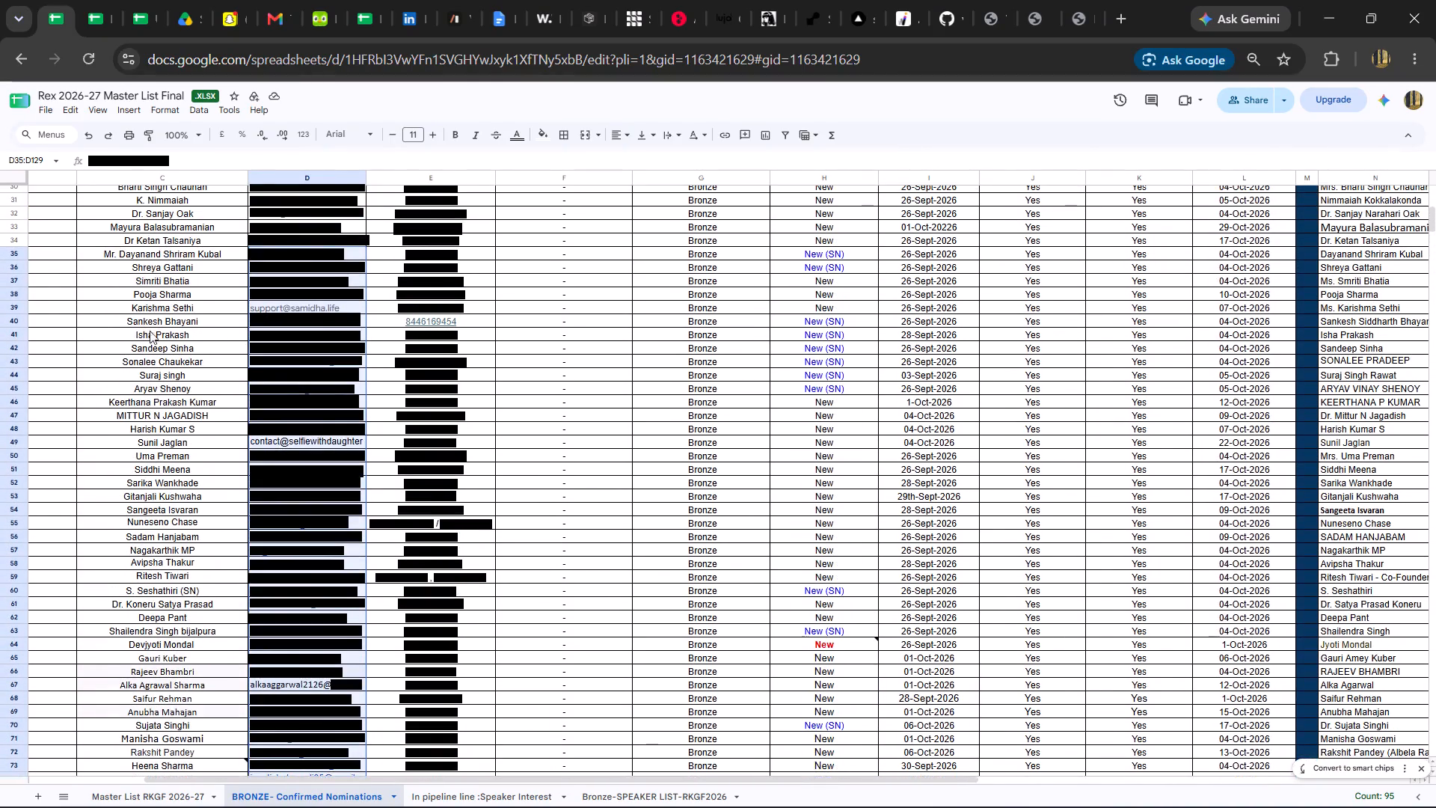
pyautogui.scroll(6, 147, 322)
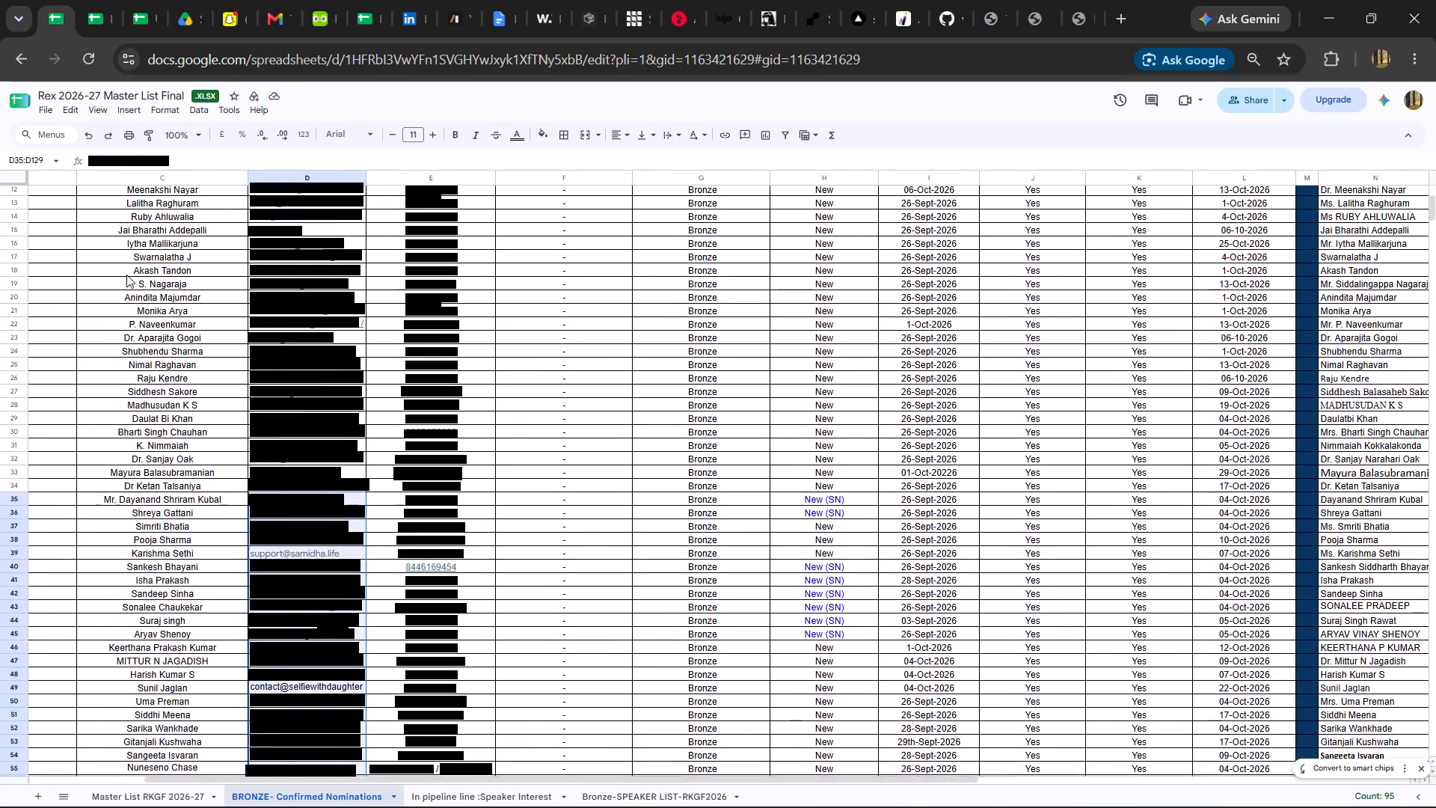
pyautogui.scroll(4, 126, 275)
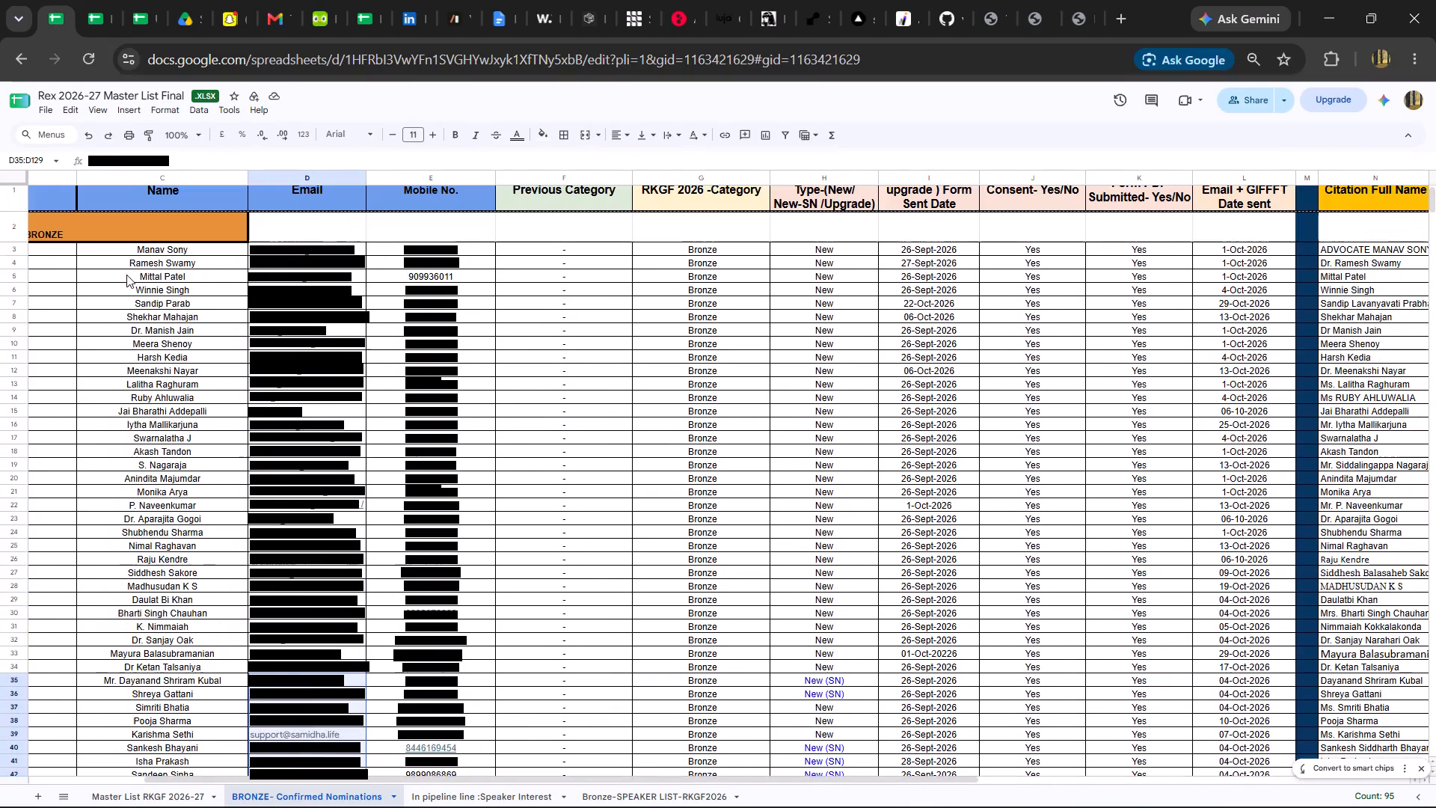
# Search the whole BRONZE- Confirmed Nominations sheet for "isha" and advance through the matches to the nominee's name in the Name column.
pyautogui.scroll(-1, 232, 345)
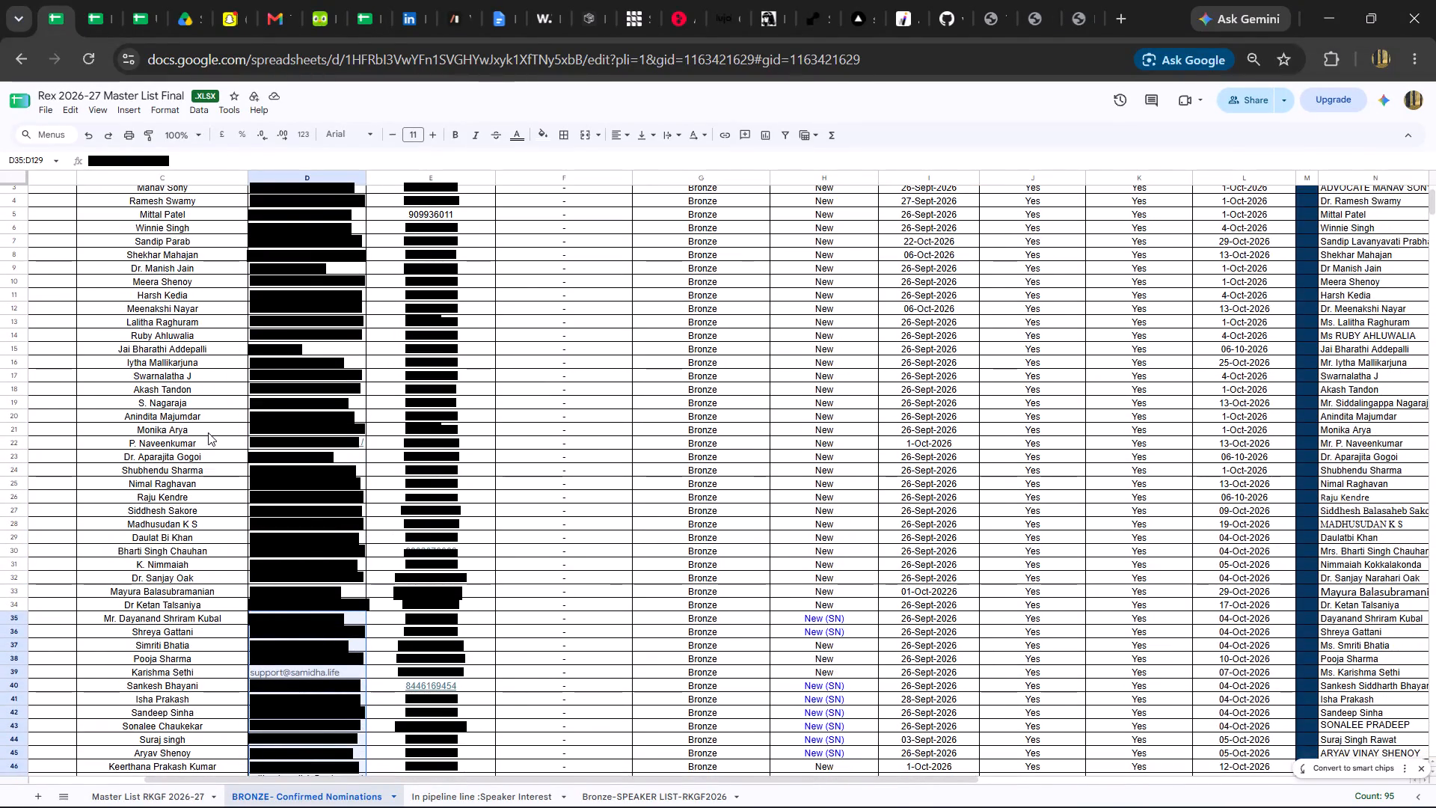
pyautogui.hotkey('ctrl', 'h')
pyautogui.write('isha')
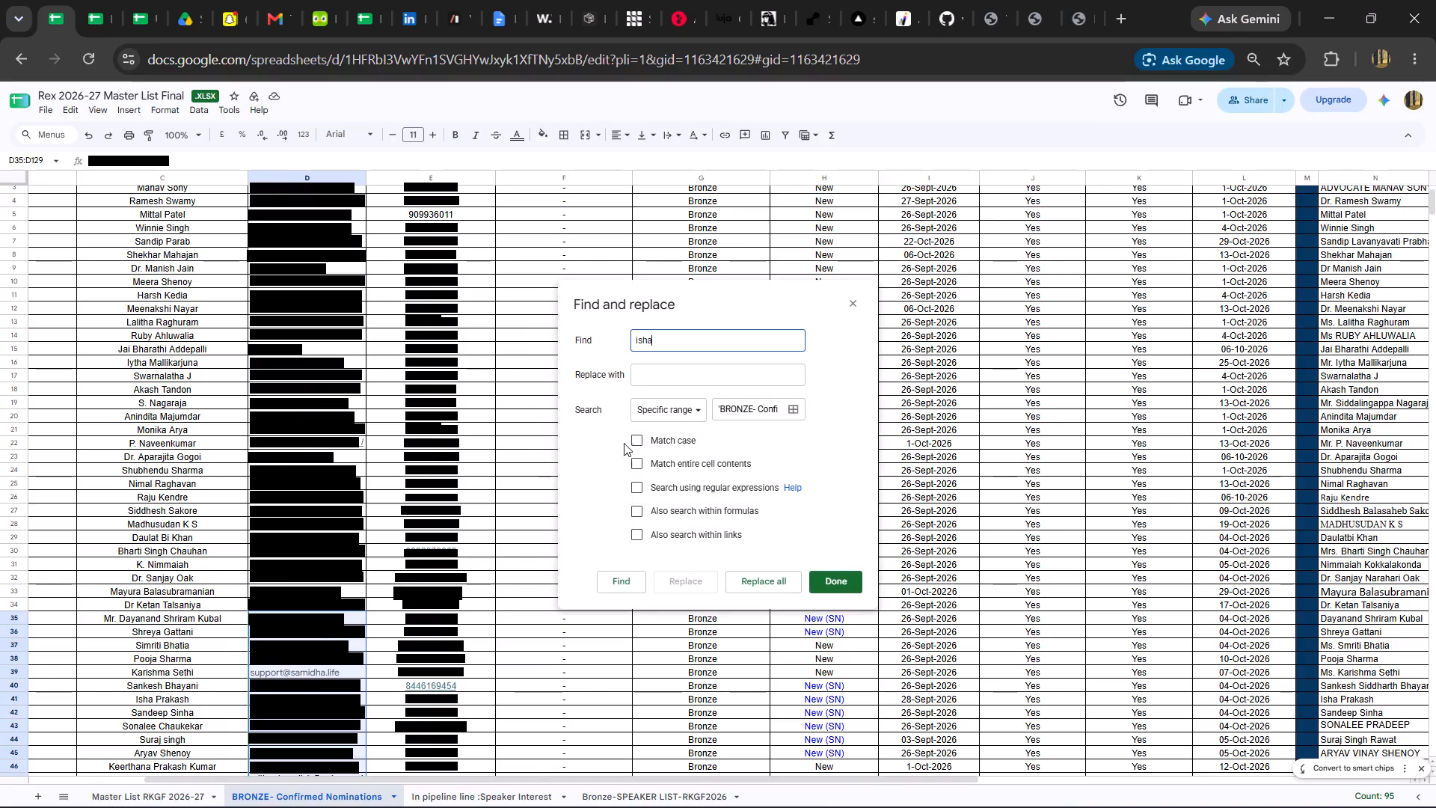
pyautogui.click(657, 417)
pyautogui.click(675, 393)
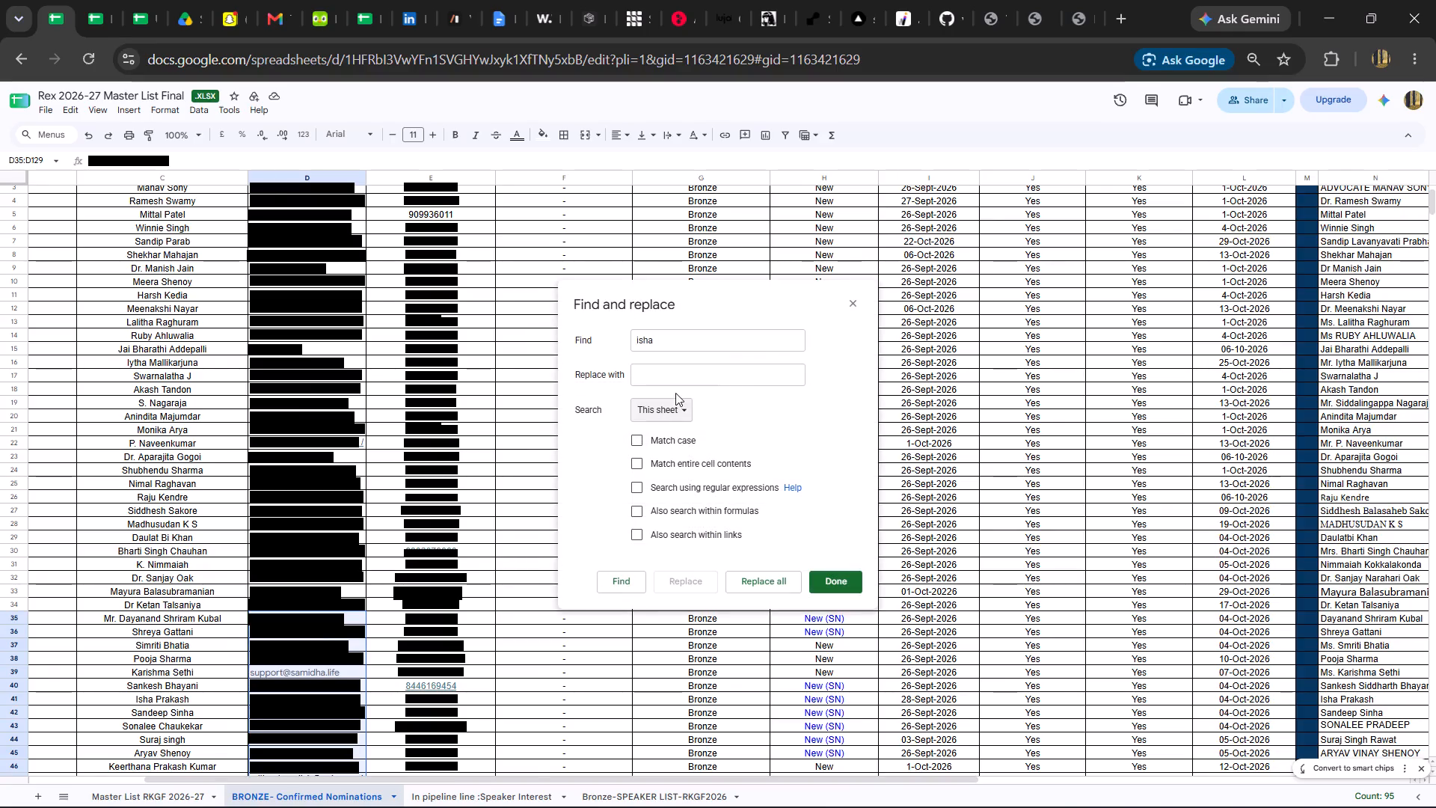
pyautogui.click(628, 581)
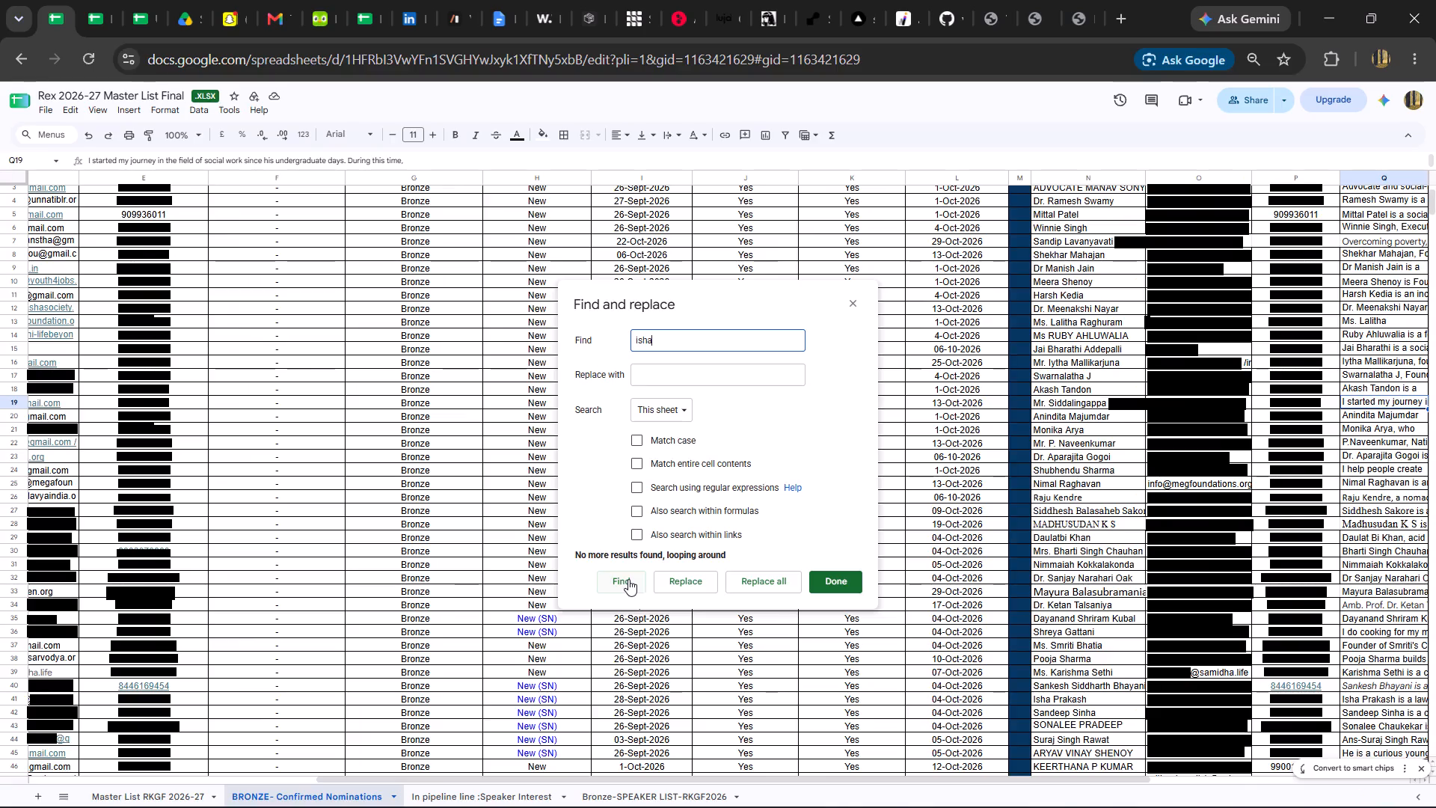
pyautogui.click(628, 579)
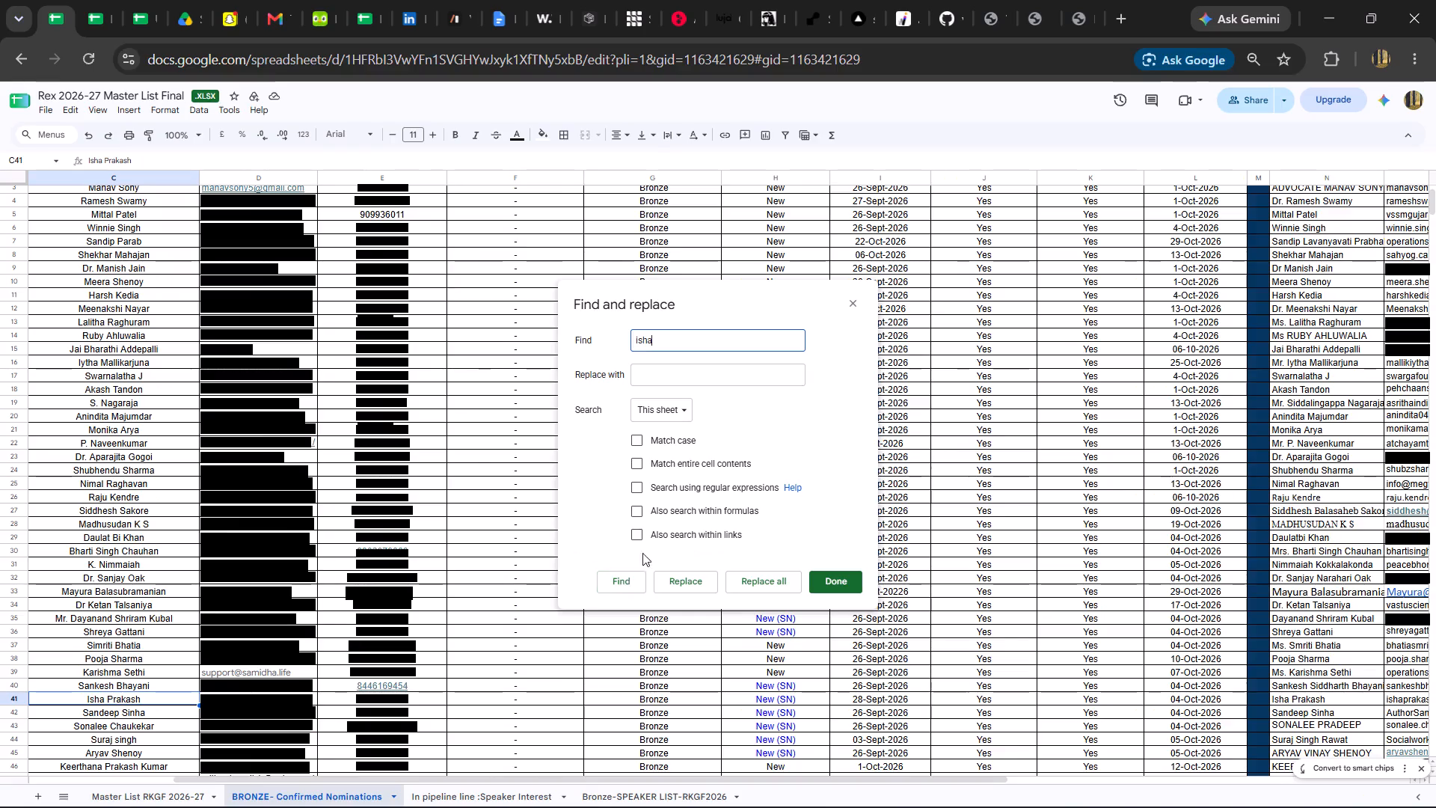
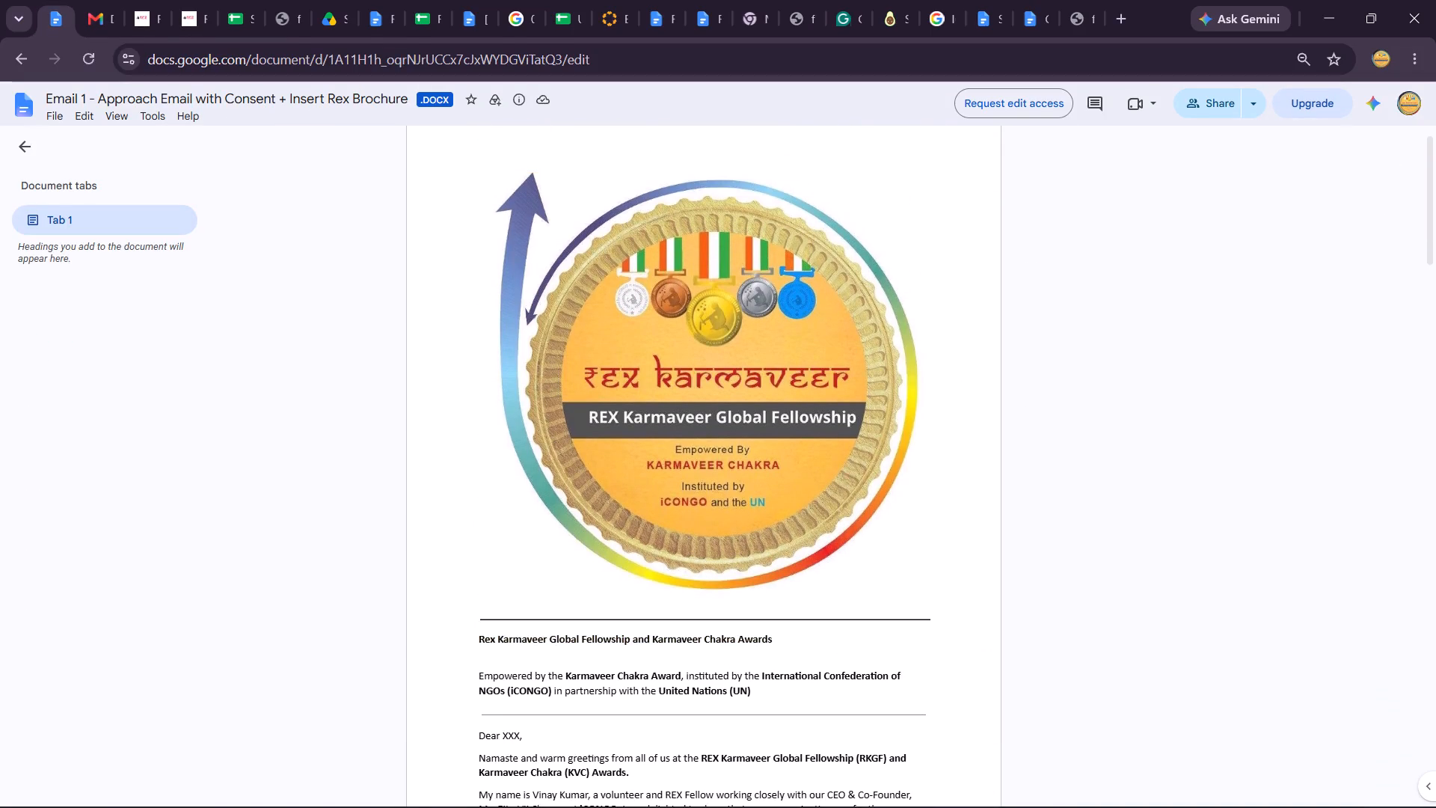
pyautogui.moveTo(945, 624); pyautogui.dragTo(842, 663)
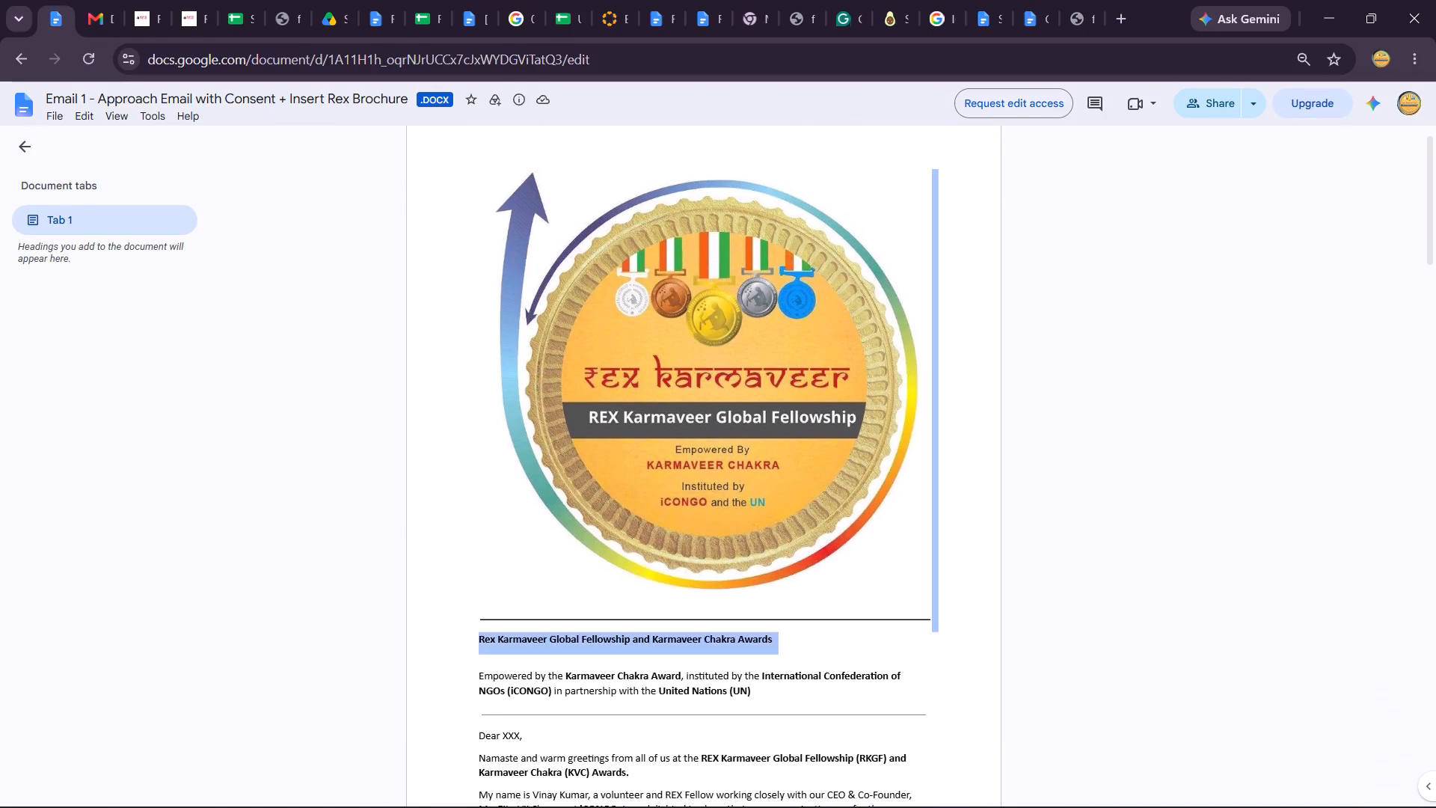
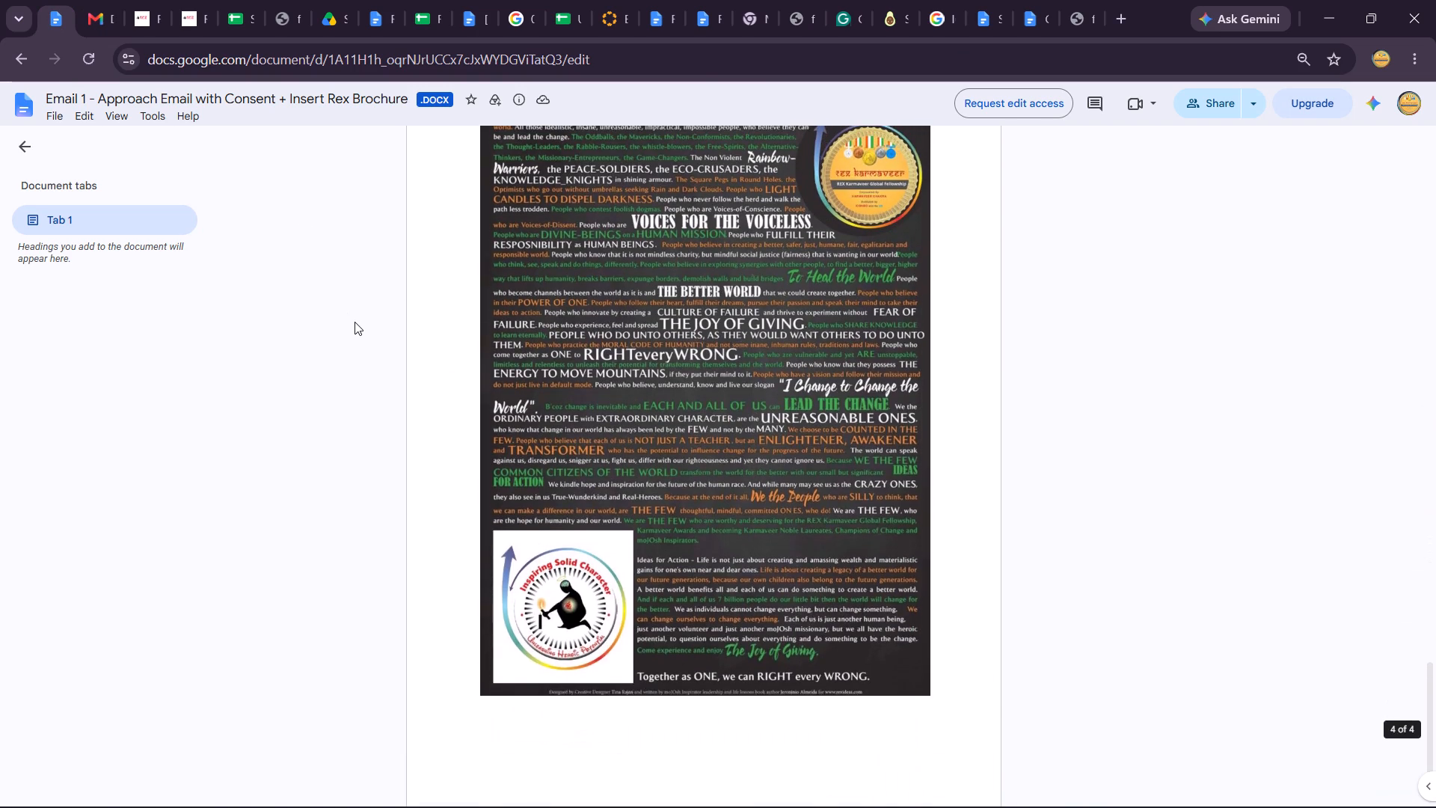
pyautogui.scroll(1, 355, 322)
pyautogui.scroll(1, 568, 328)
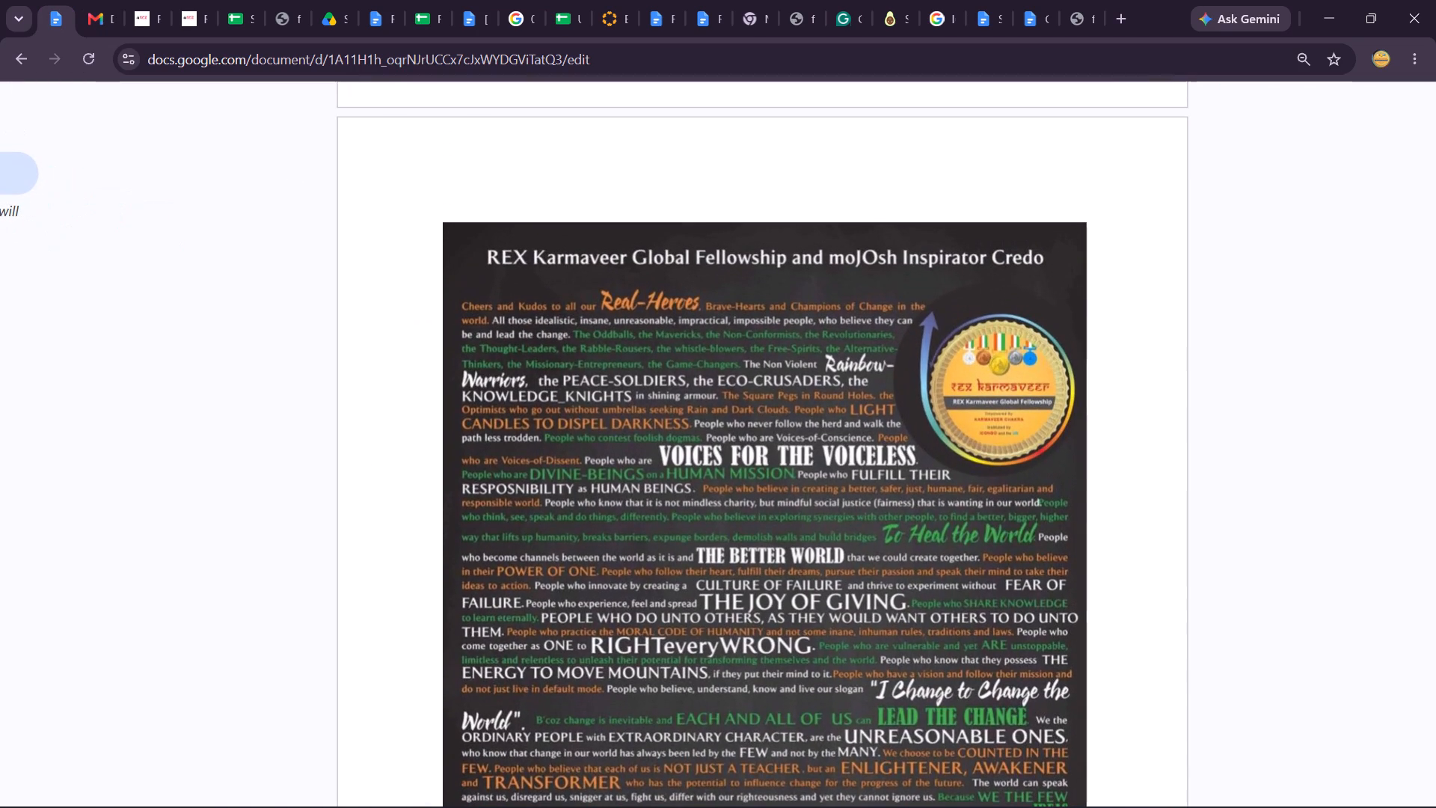